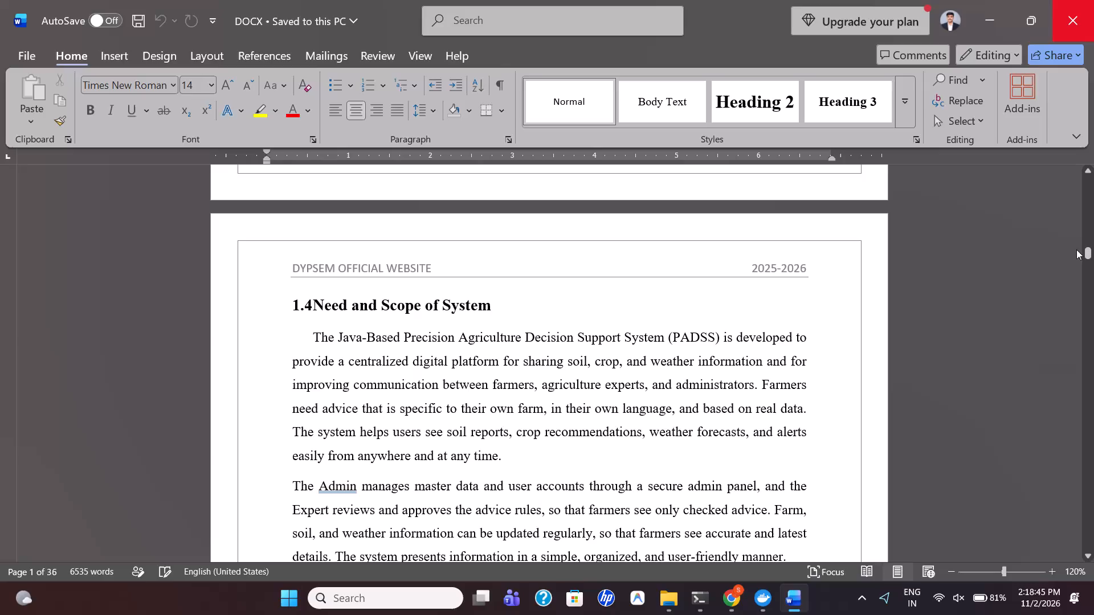
Look through the system diagrams in the DOCX report, from the 2nd Level DFD through the ER, use case, activity and sequence diagrams.
drag(1083, 249, 1075, 412)
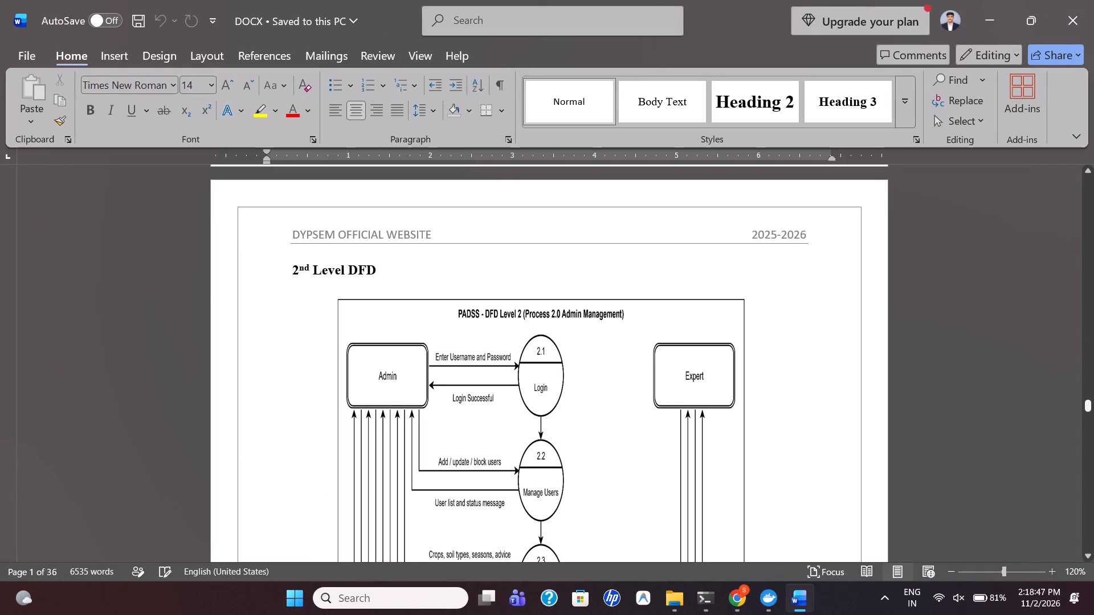
scroll(803, 388, down, 15)
scroll(753, 346, down, 13)
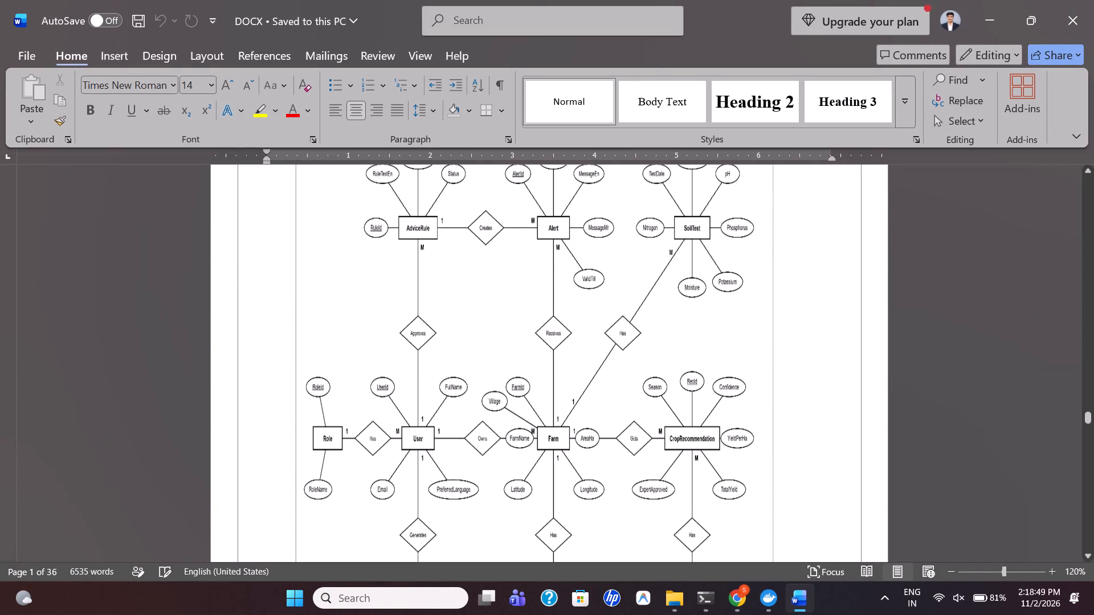
scroll(753, 346, down, 5)
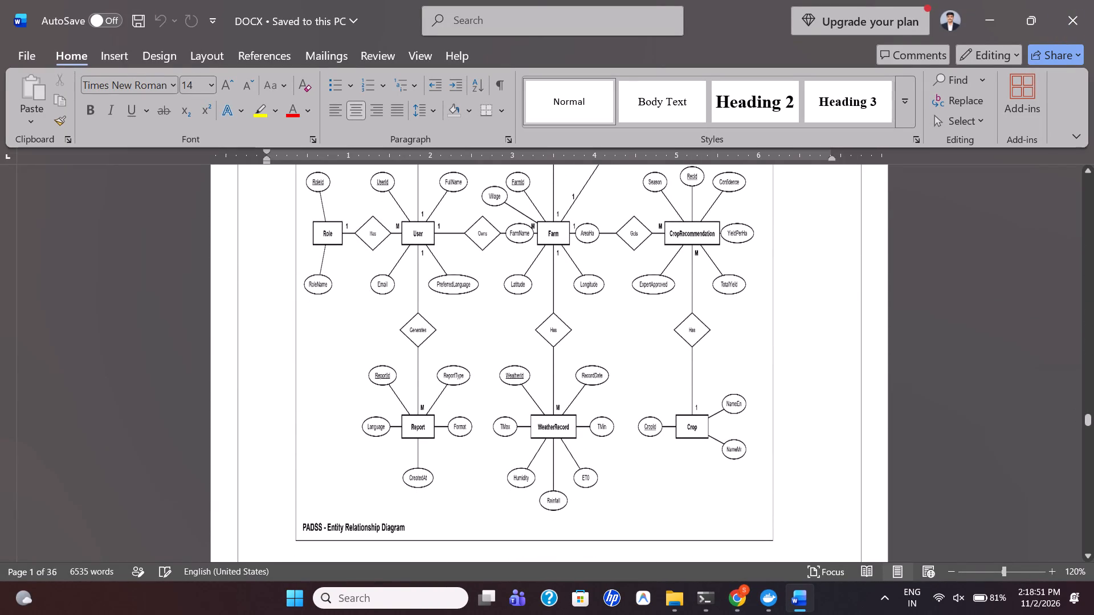
scroll(762, 338, down, 7)
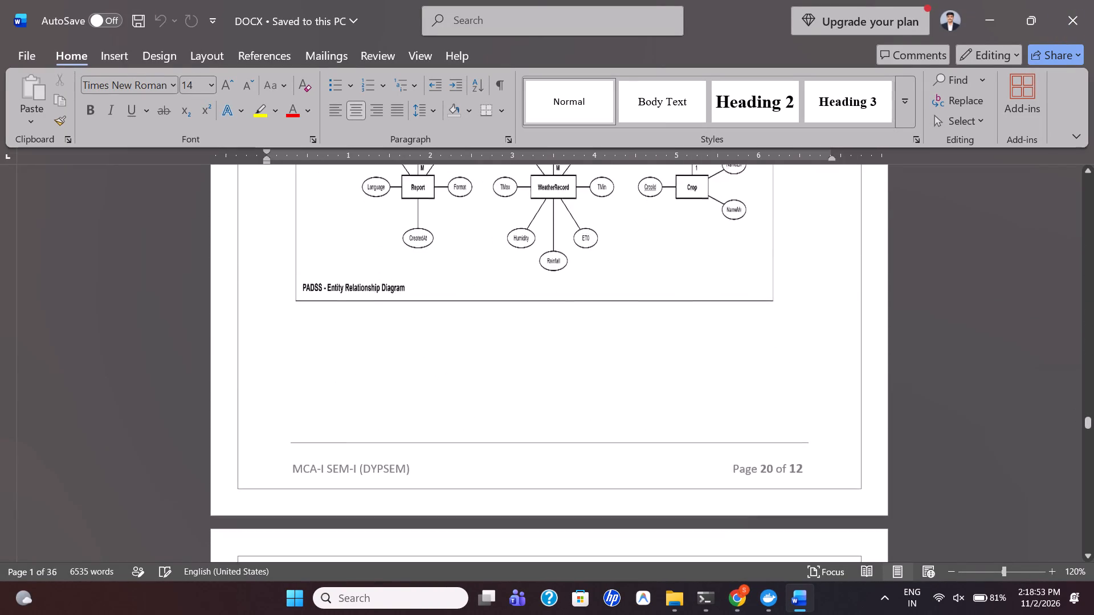
scroll(762, 338, down, 6)
scroll(753, 313, up, 1)
scroll(753, 313, down, 13)
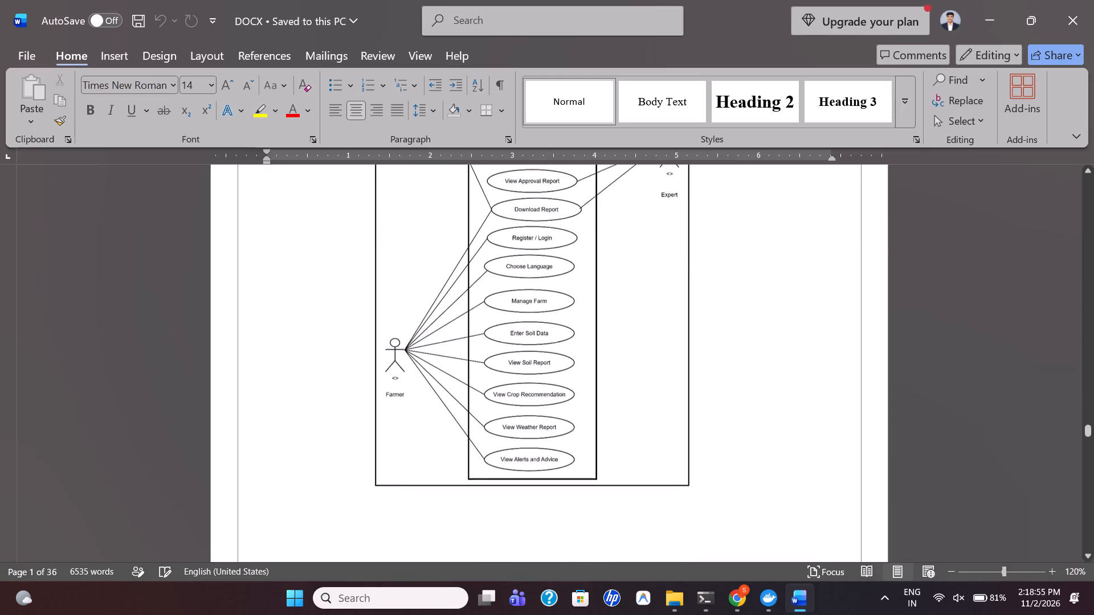
scroll(753, 313, down, 7)
scroll(477, 280, down, 6)
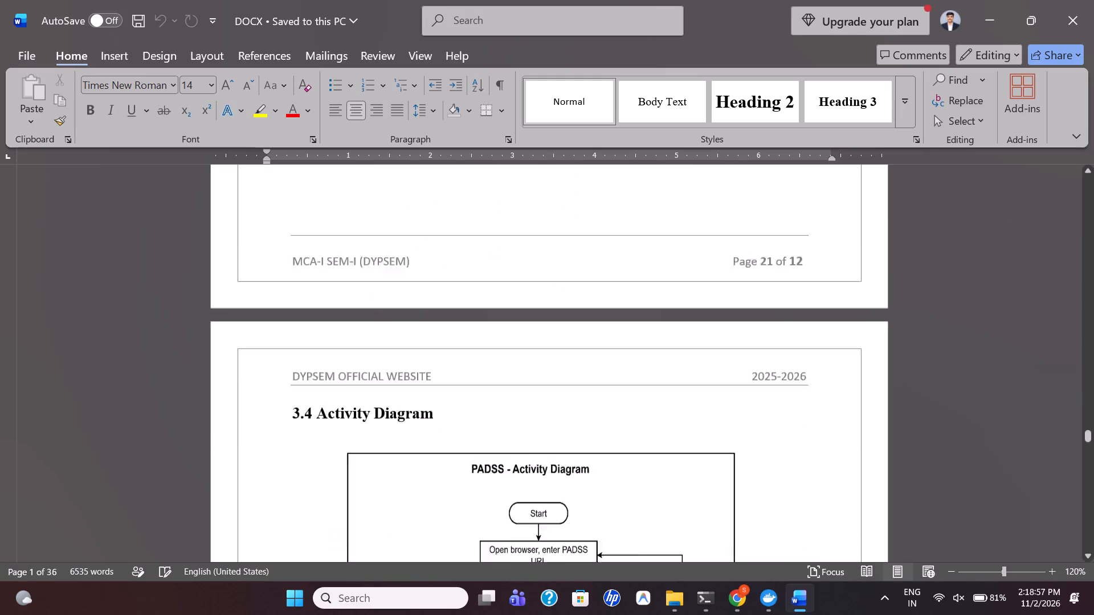
scroll(477, 280, down, 5)
scroll(477, 280, down, 20)
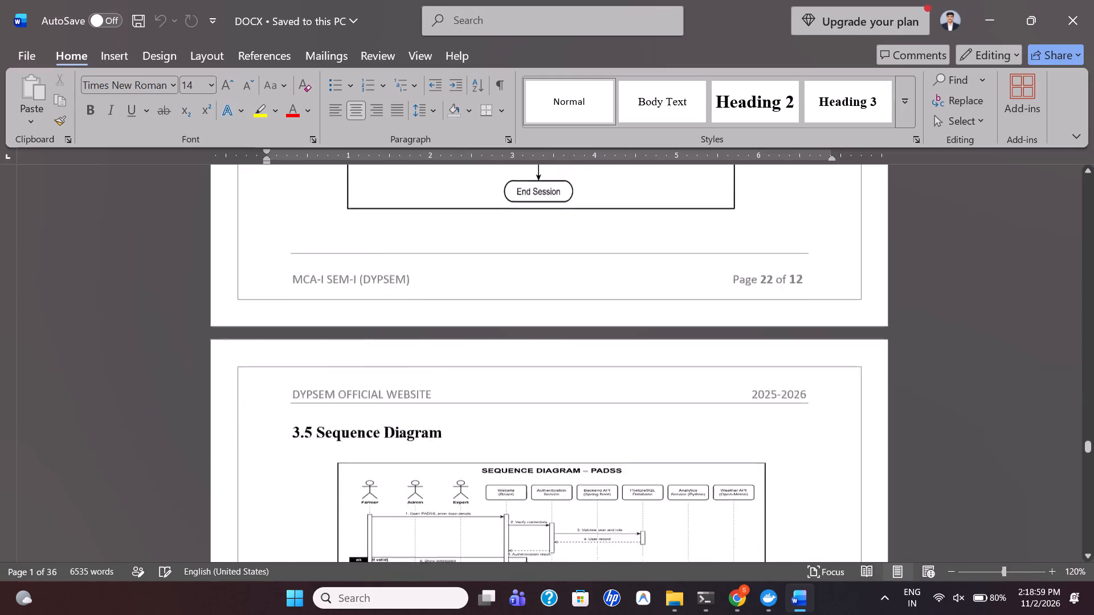
scroll(477, 280, down, 17)
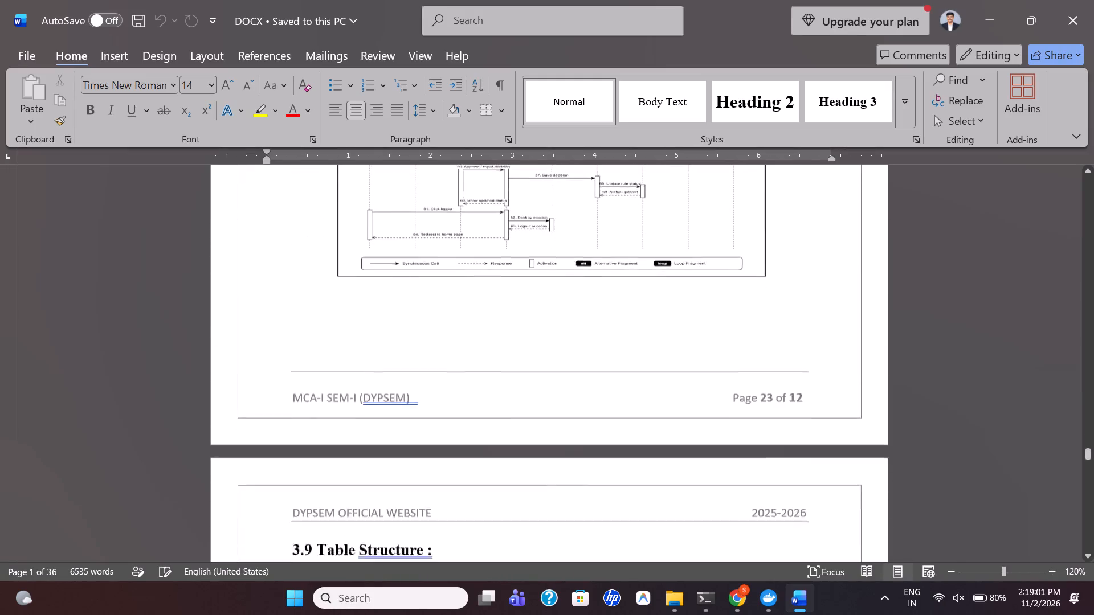
scroll(477, 280, down, 6)
scroll(477, 280, up, 9)
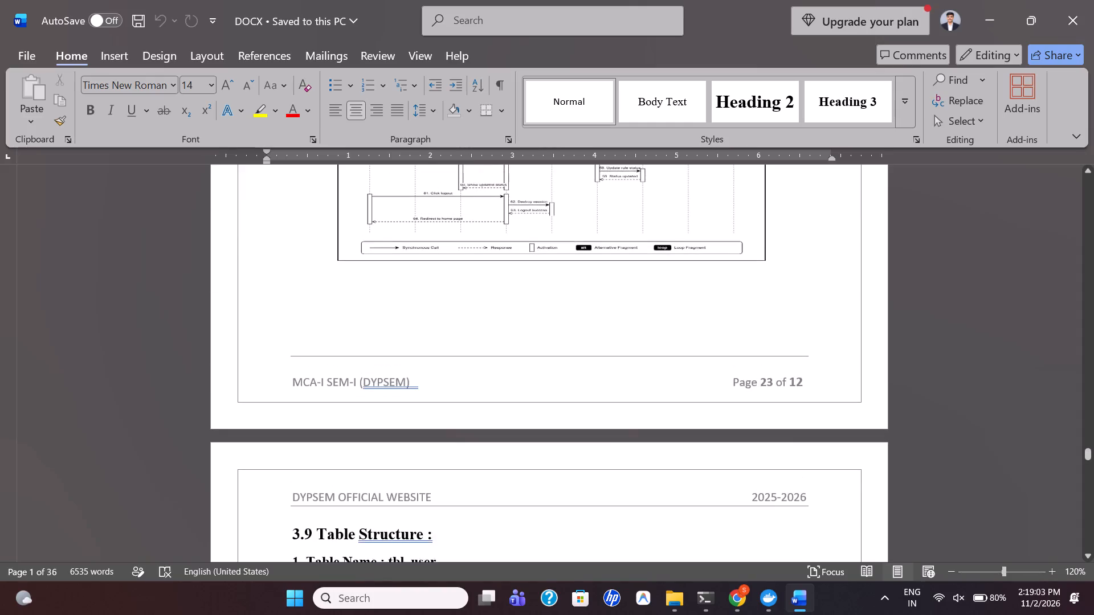
scroll(477, 280, up, 9)
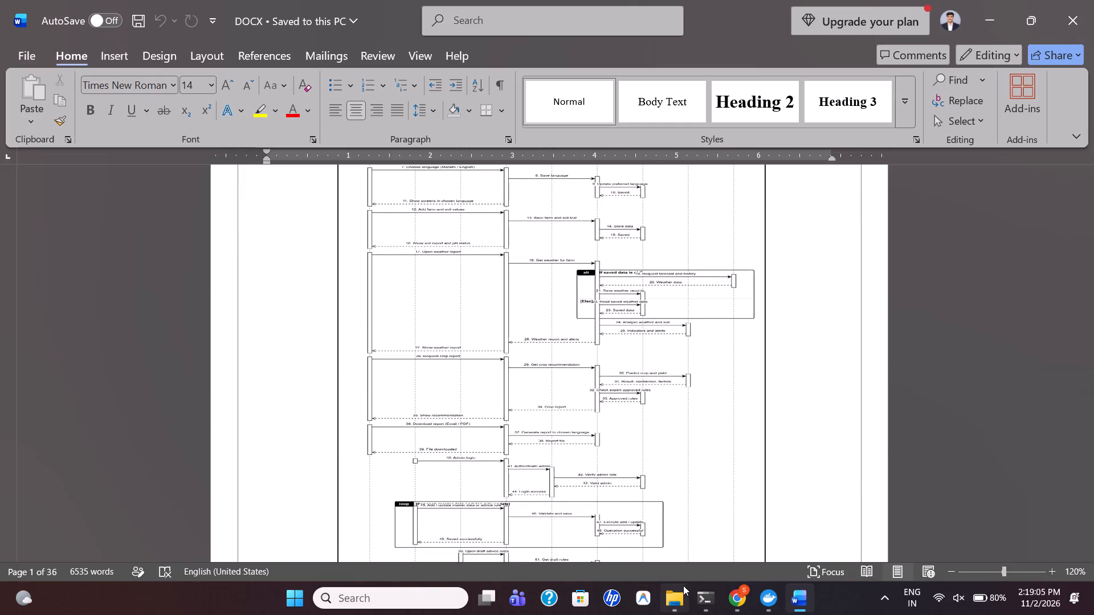
Open the recent document DYPSEM Docx Final (4) from the Downloads folder.
click(804, 596)
click(804, 596)
click(25, 51)
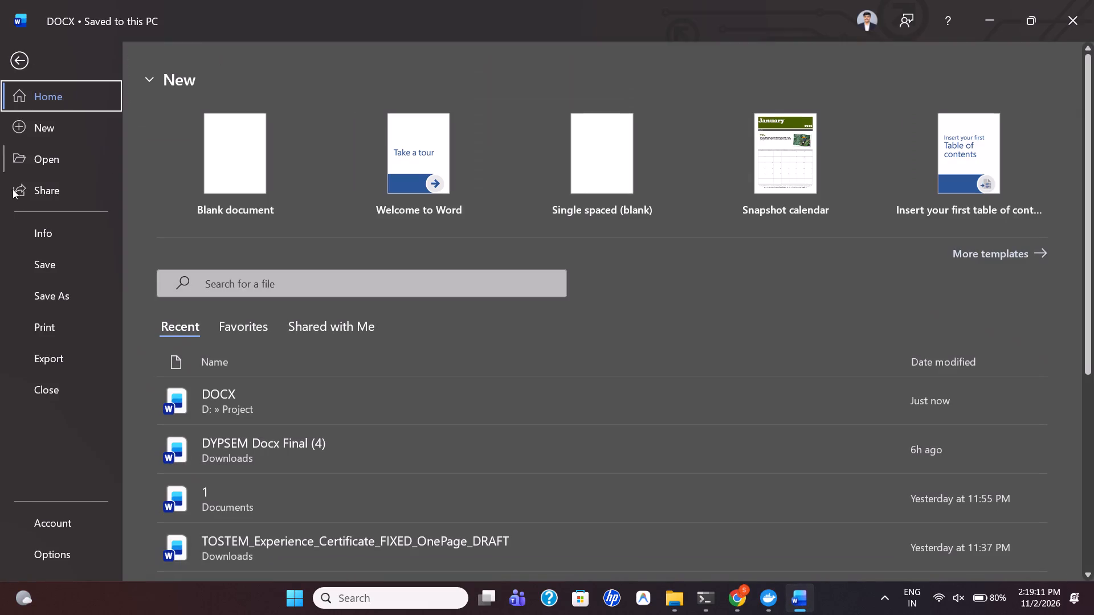
click(61, 155)
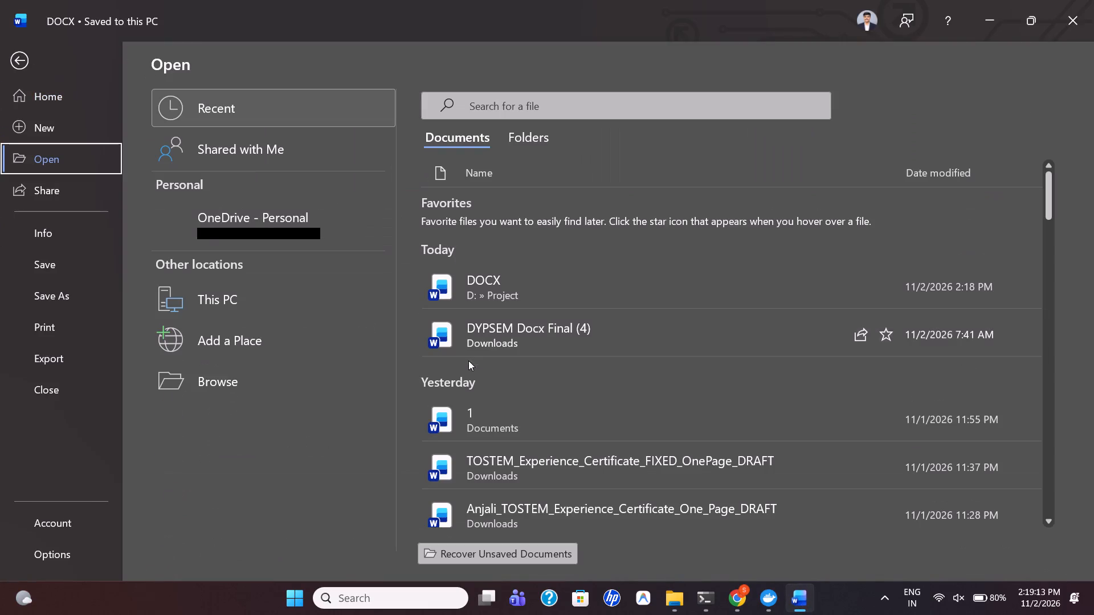
double_click(491, 333)
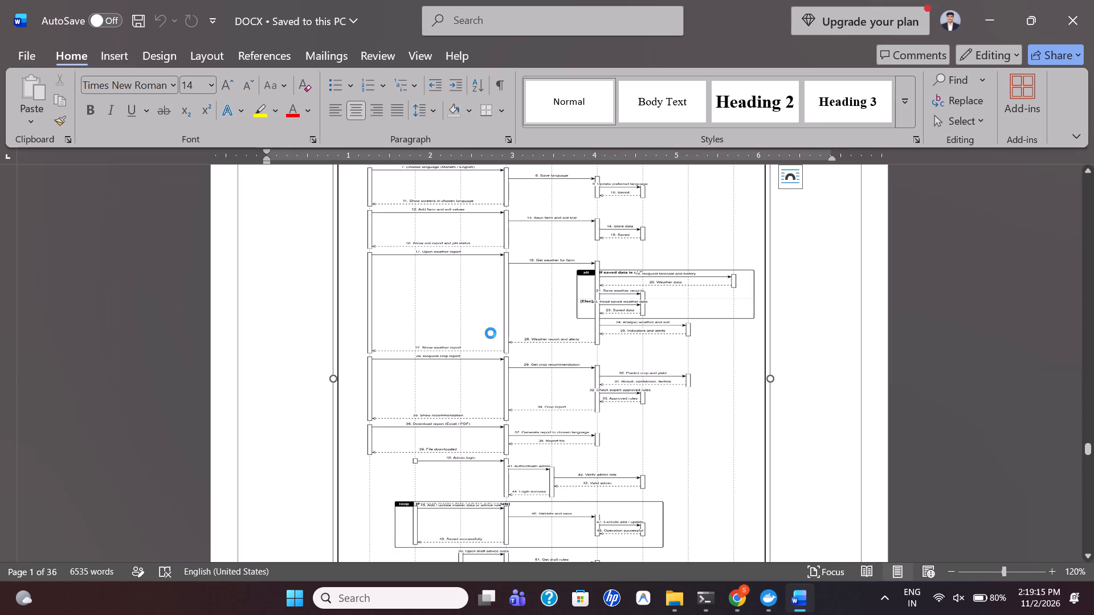
Review the website page descriptions and their input and output screenshots, going back from the Placement page to the home page output.
scroll(470, 321, down, 15)
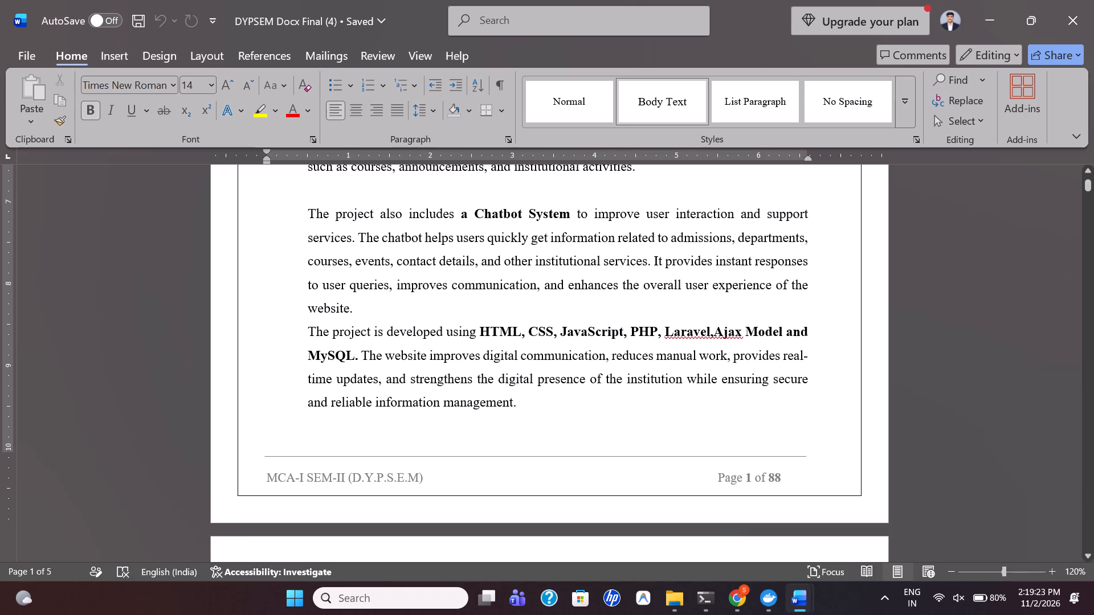
drag(1092, 186, 1093, 346)
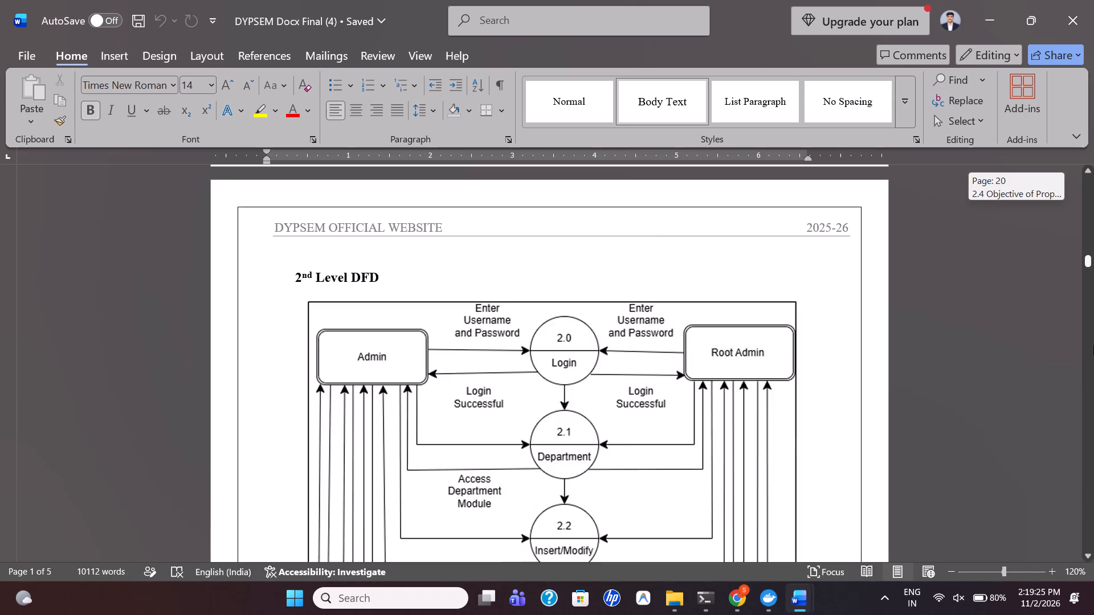
drag(1093, 346, 1093, 423)
scroll(663, 348, up, 15)
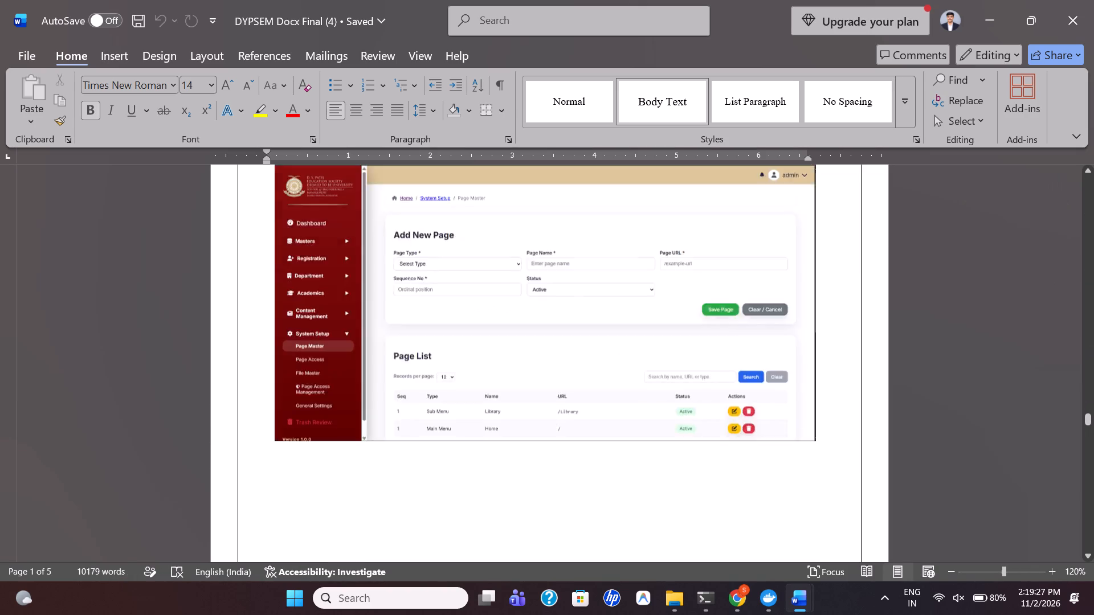
scroll(663, 346, up, 20)
scroll(663, 346, up, 20)
scroll(663, 346, up, 5)
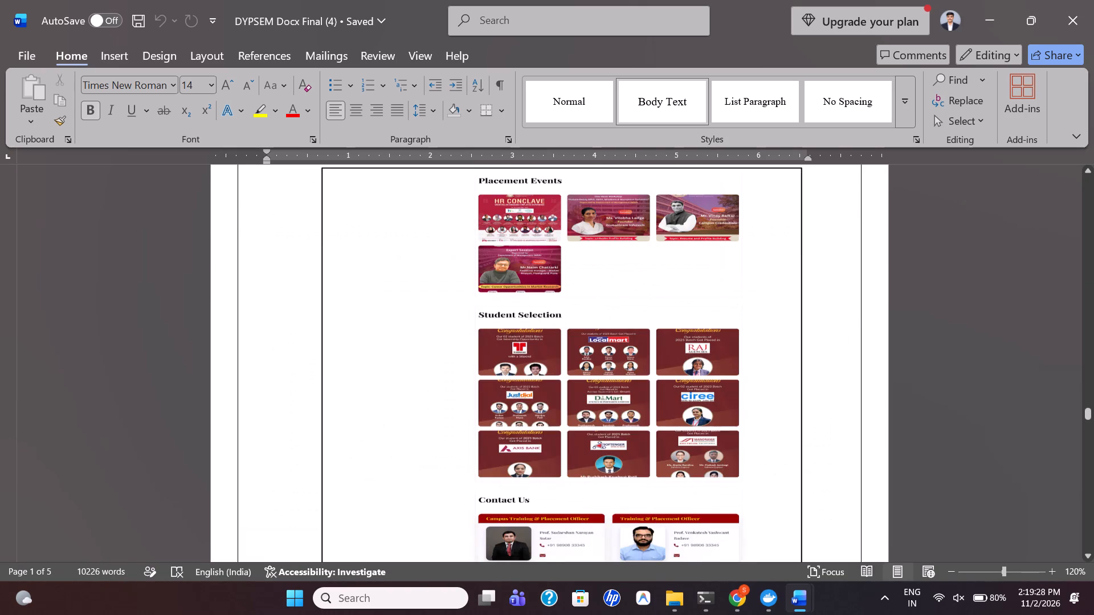
scroll(663, 346, up, 20)
scroll(663, 346, up, 20)
scroll(663, 346, up, 3)
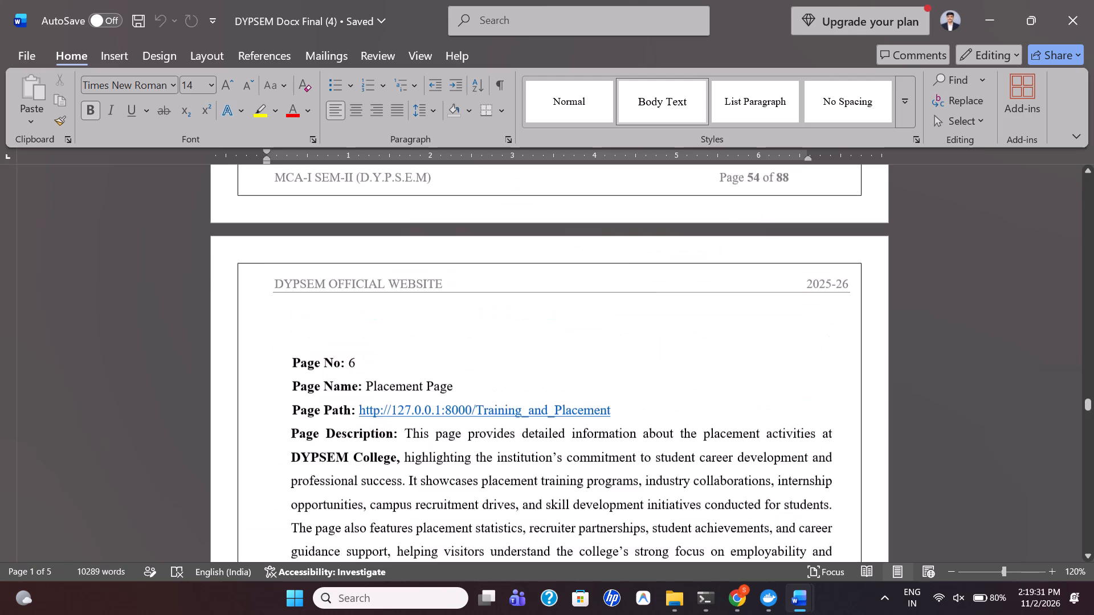
scroll(663, 346, up, 14)
scroll(663, 346, up, 15)
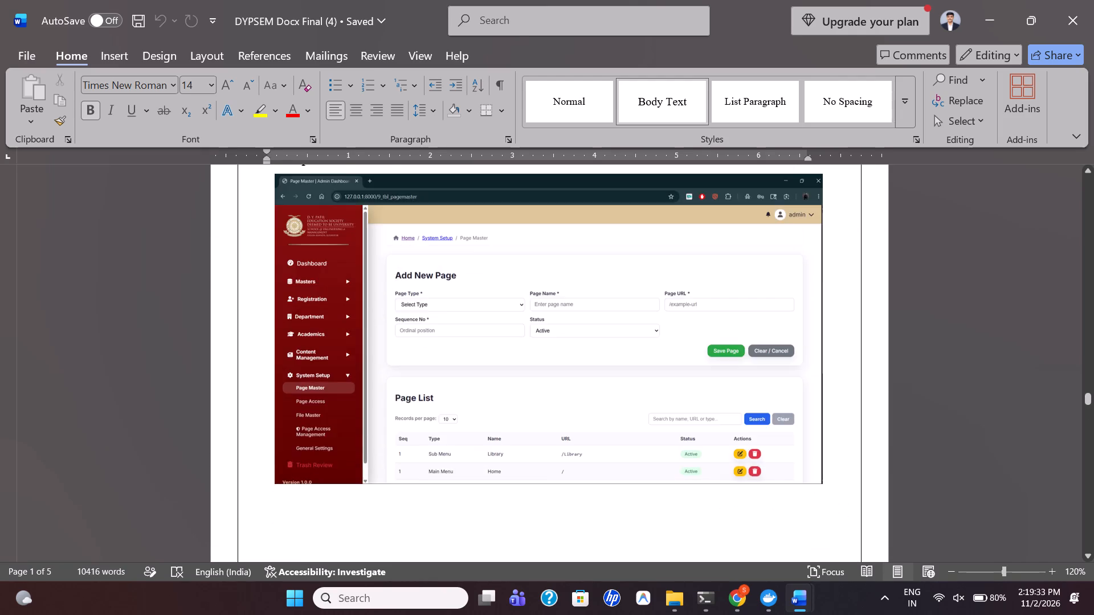
scroll(663, 346, up, 18)
scroll(663, 346, up, 4)
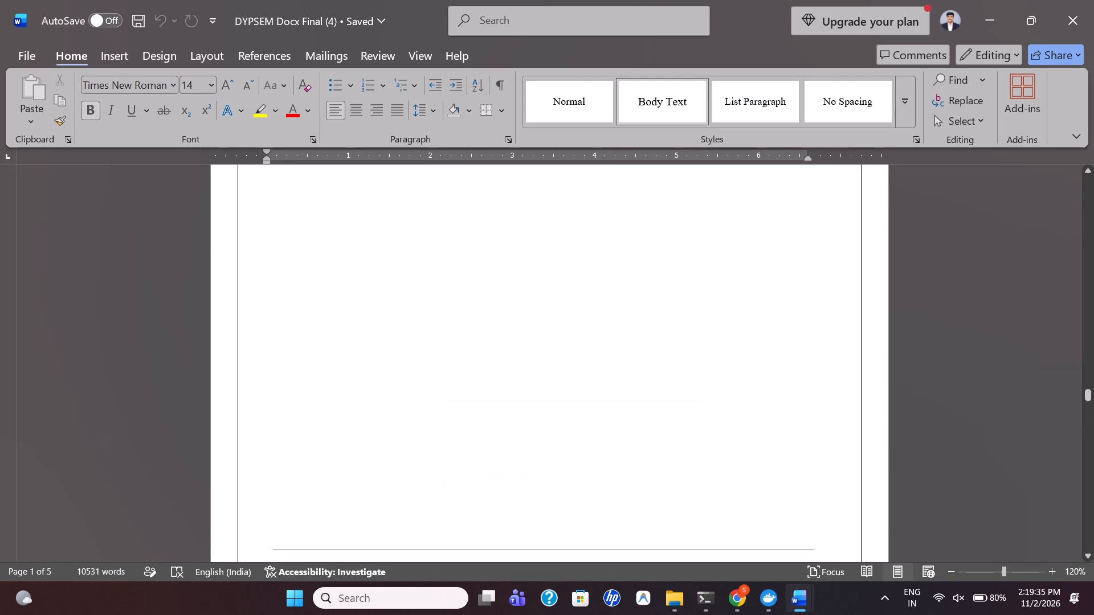
scroll(663, 346, up, 17)
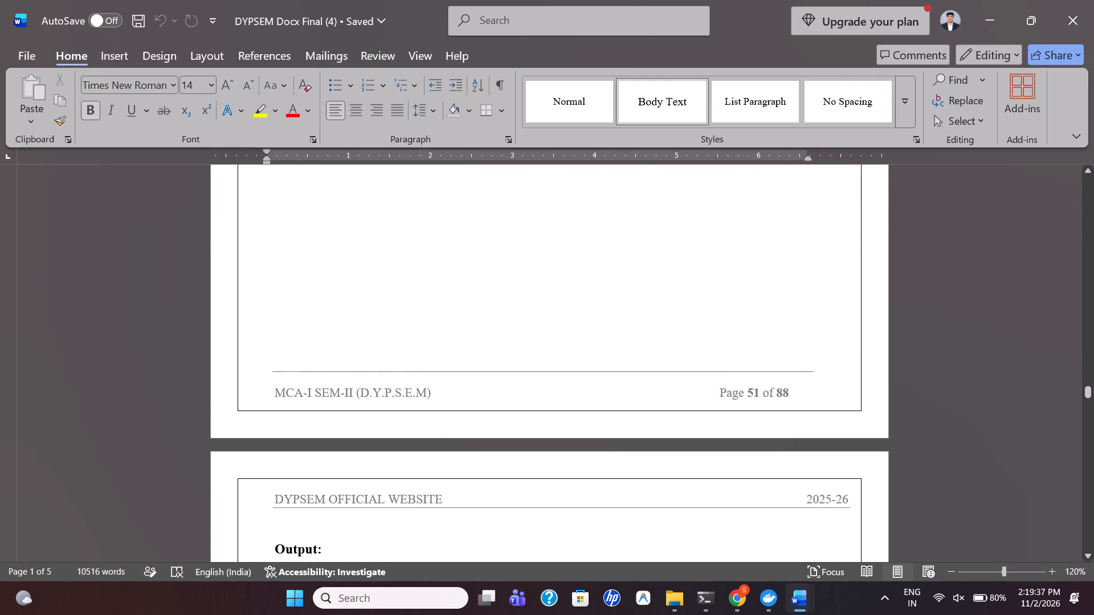
scroll(663, 346, up, 20)
scroll(663, 346, up, 17)
scroll(663, 346, up, 7)
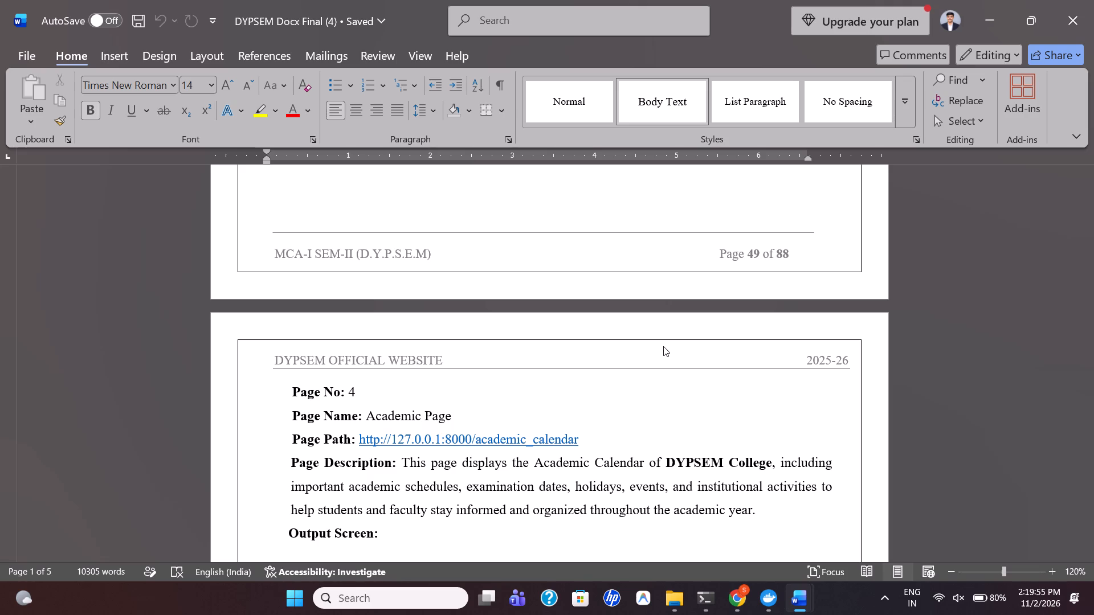
scroll(663, 346, up, 19)
scroll(663, 346, up, 3)
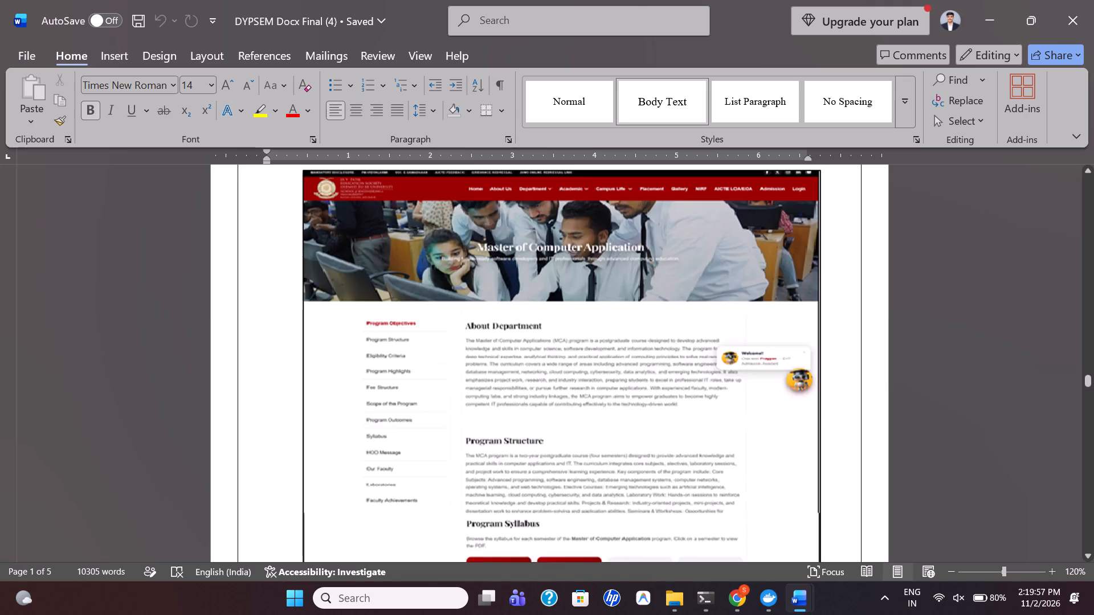
scroll(663, 346, up, 19)
scroll(663, 346, up, 8)
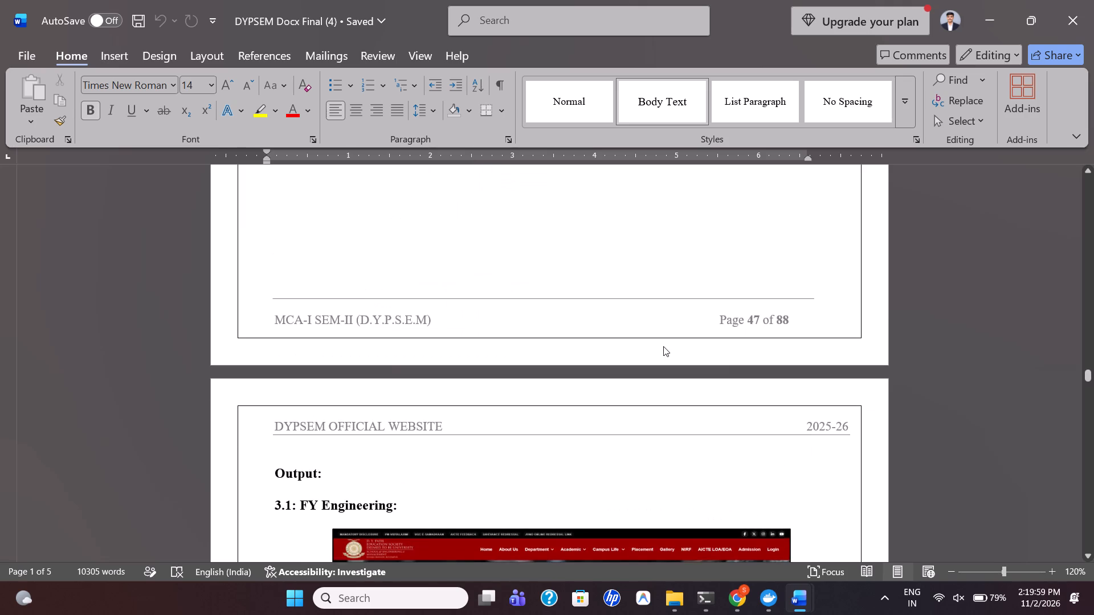
scroll(663, 346, up, 20)
scroll(663, 346, up, 7)
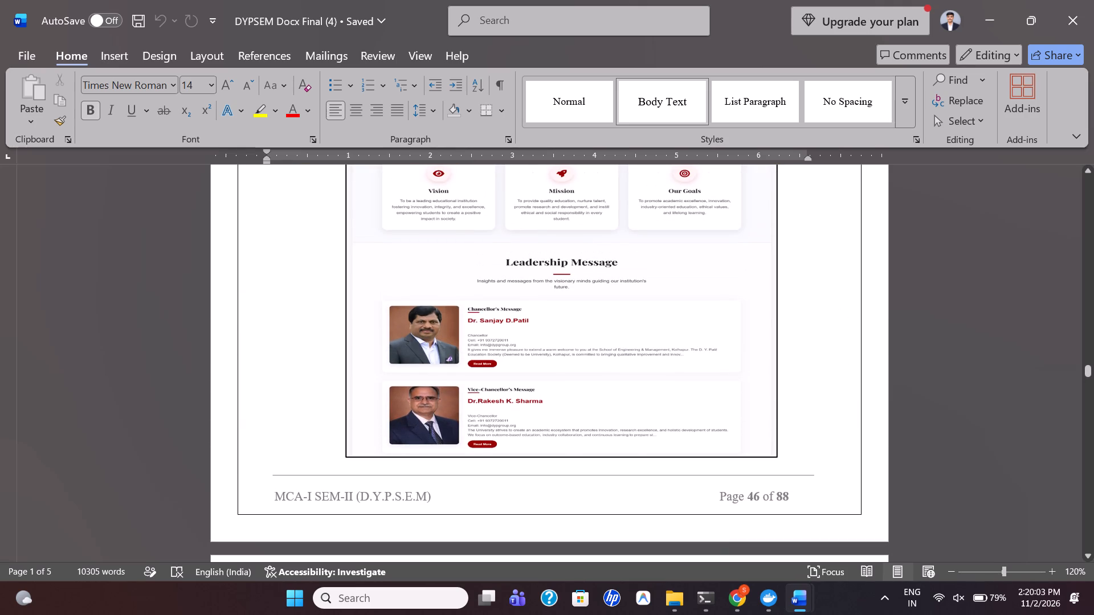
scroll(663, 346, up, 19)
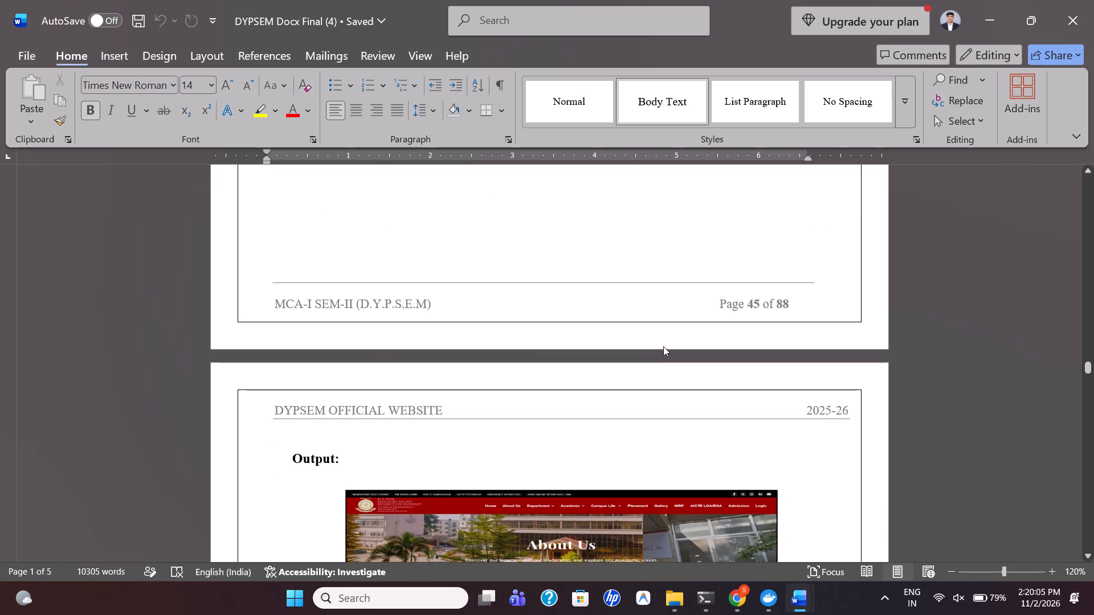
scroll(663, 346, up, 7)
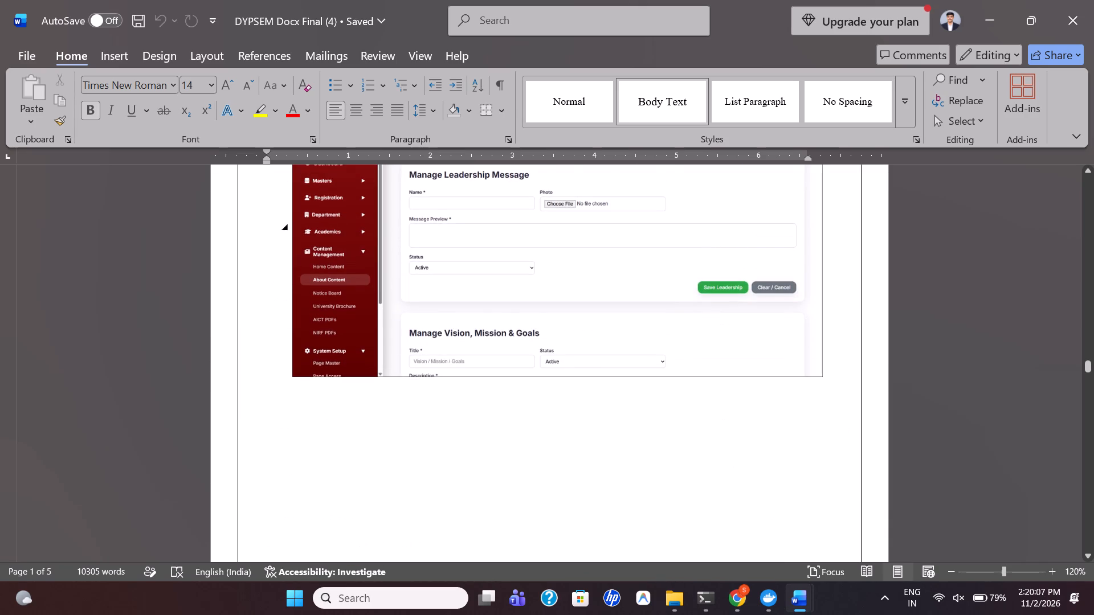
scroll(663, 346, up, 6)
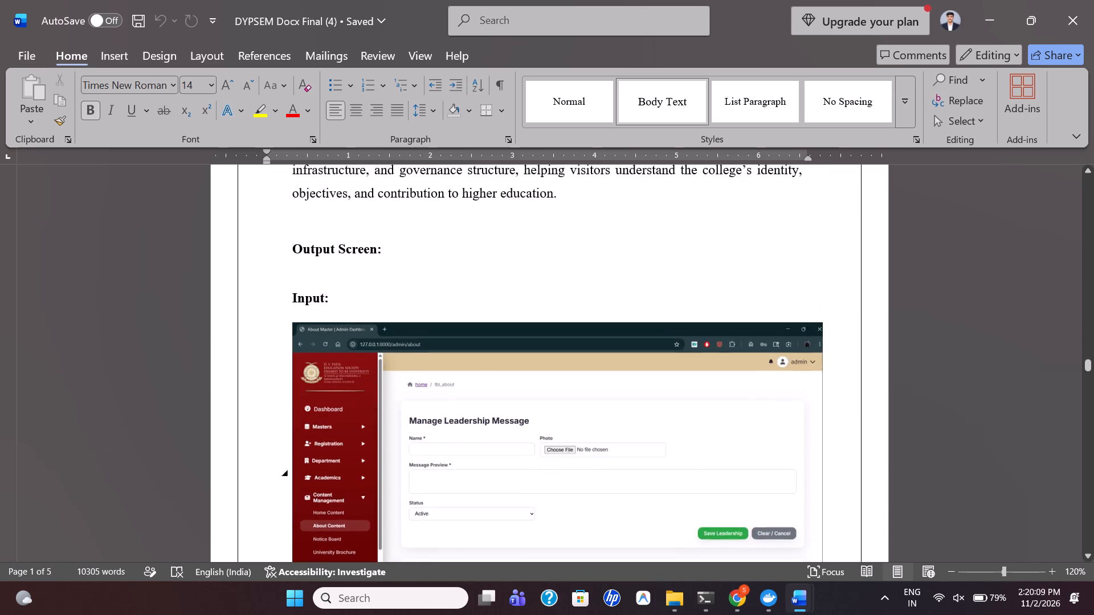
scroll(663, 346, up, 13)
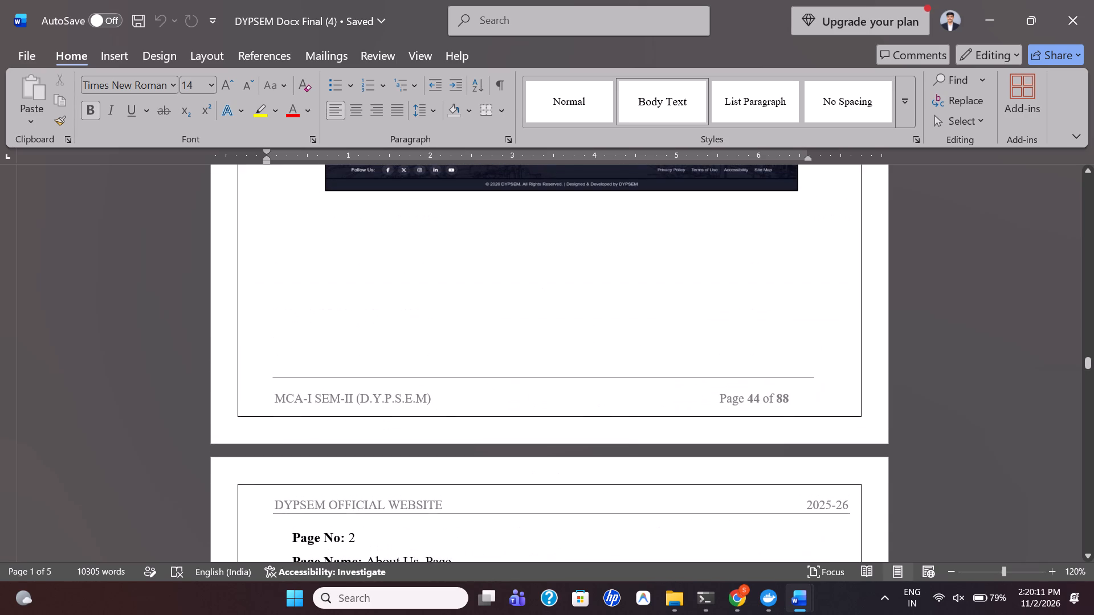
scroll(668, 350, up, 15)
scroll(673, 376, up, 20)
scroll(673, 376, up, 8)
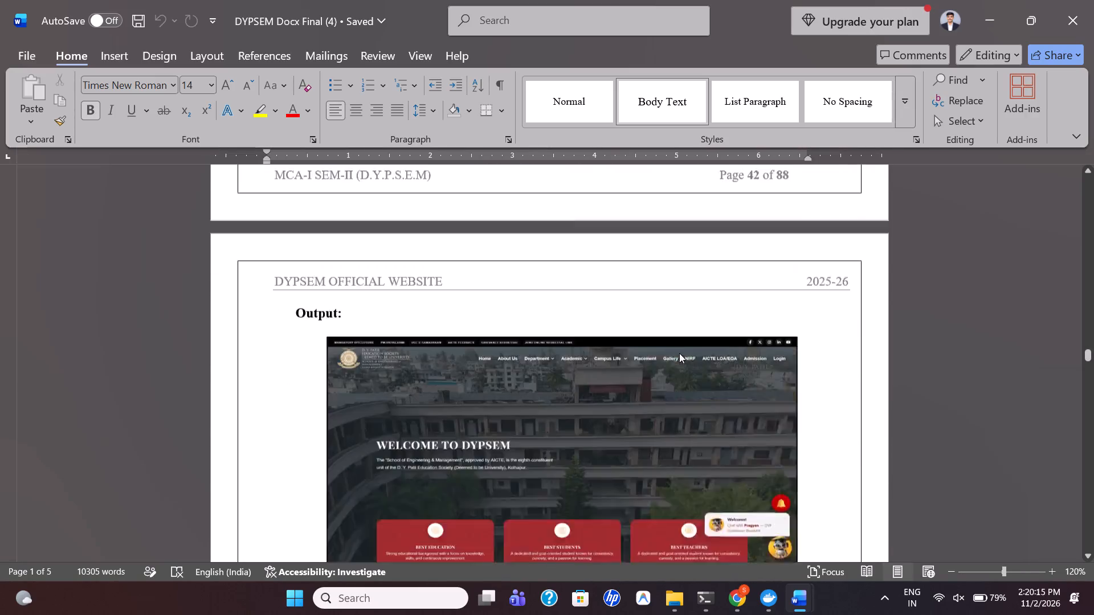
scroll(679, 353, up, 20)
scroll(679, 353, up, 20)
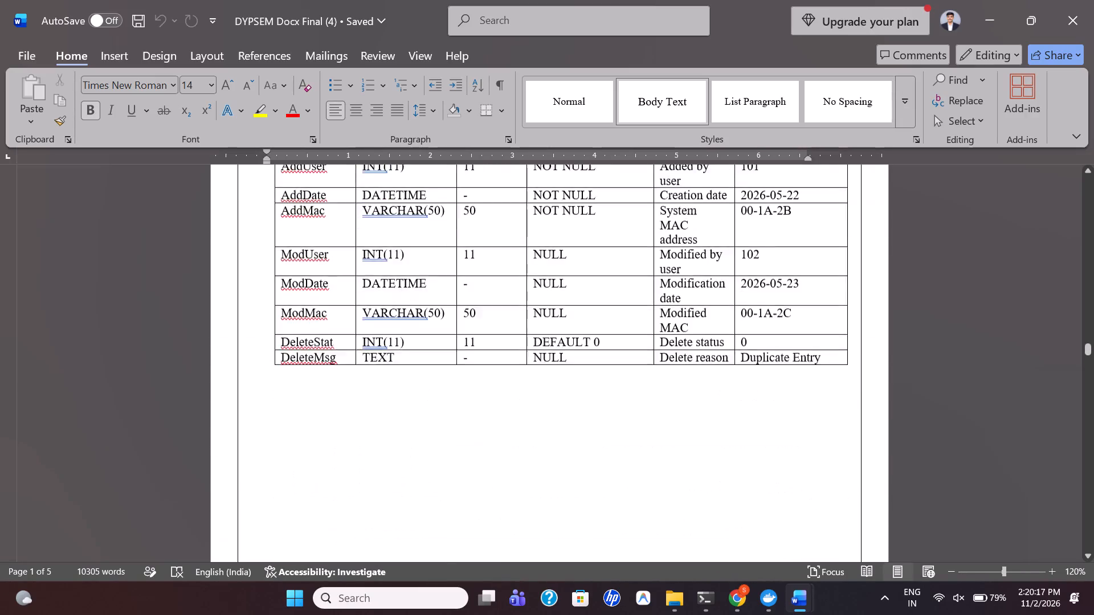
scroll(679, 353, up, 20)
scroll(679, 353, up, 20)
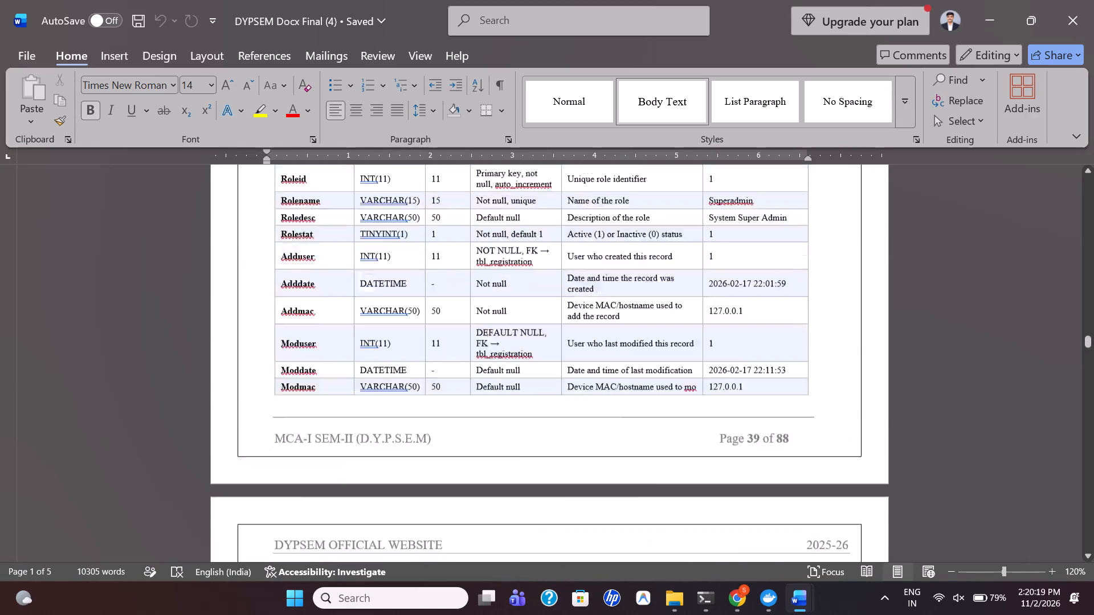
scroll(679, 353, up, 7)
scroll(679, 353, up, 18)
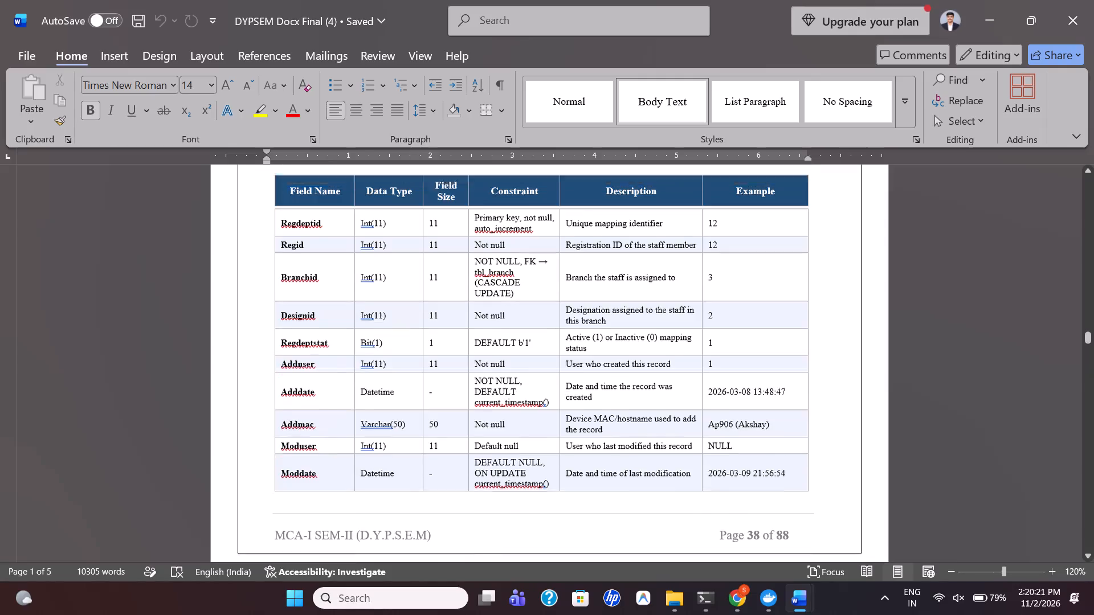
scroll(679, 353, up, 3)
scroll(679, 353, up, 20)
scroll(679, 353, up, 13)
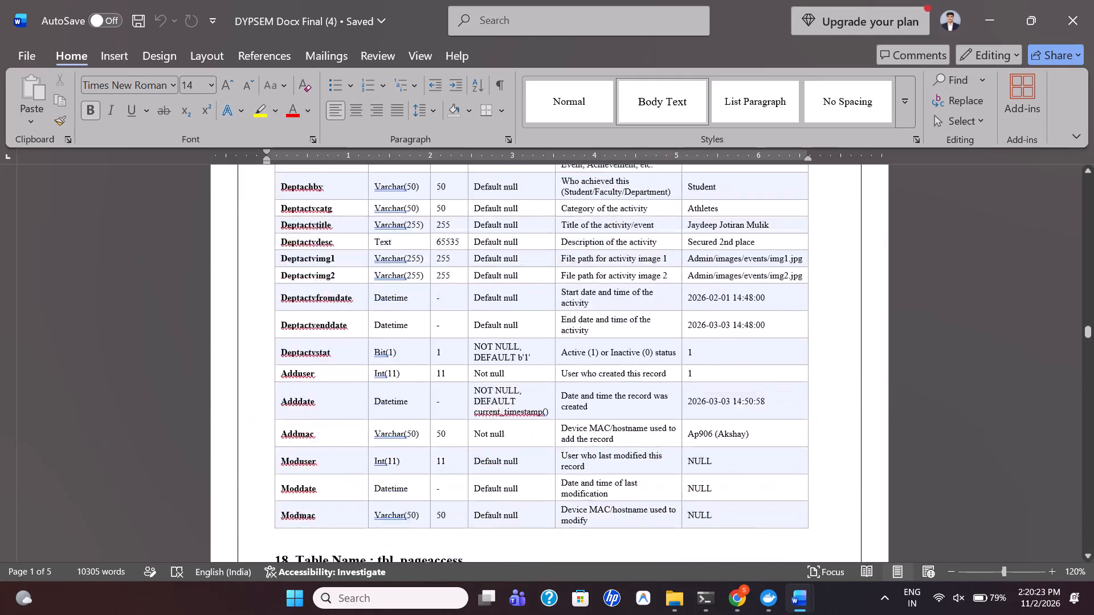
scroll(679, 353, up, 20)
scroll(679, 353, up, 20)
scroll(679, 353, up, 15)
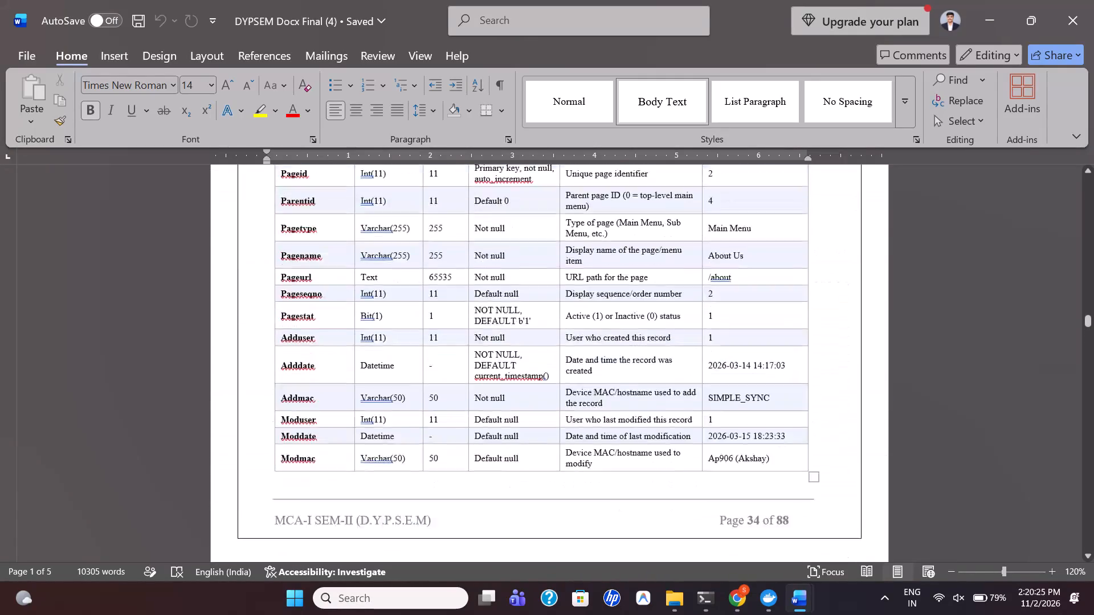
scroll(679, 353, up, 20)
scroll(679, 353, up, 20)
scroll(679, 353, up, 15)
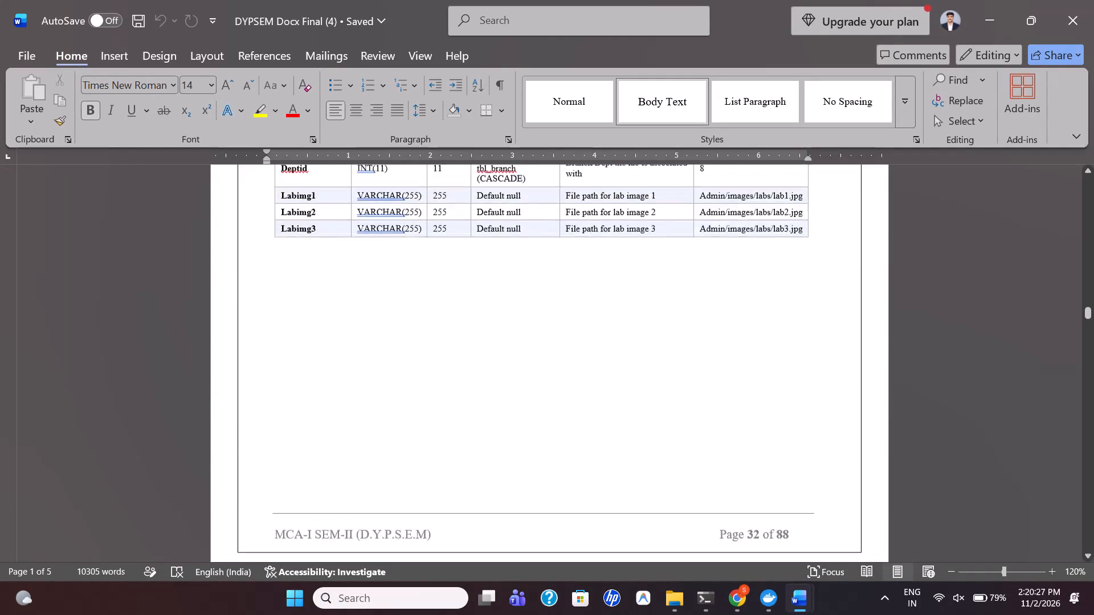
scroll(679, 353, up, 18)
scroll(679, 353, up, 20)
scroll(679, 353, up, 8)
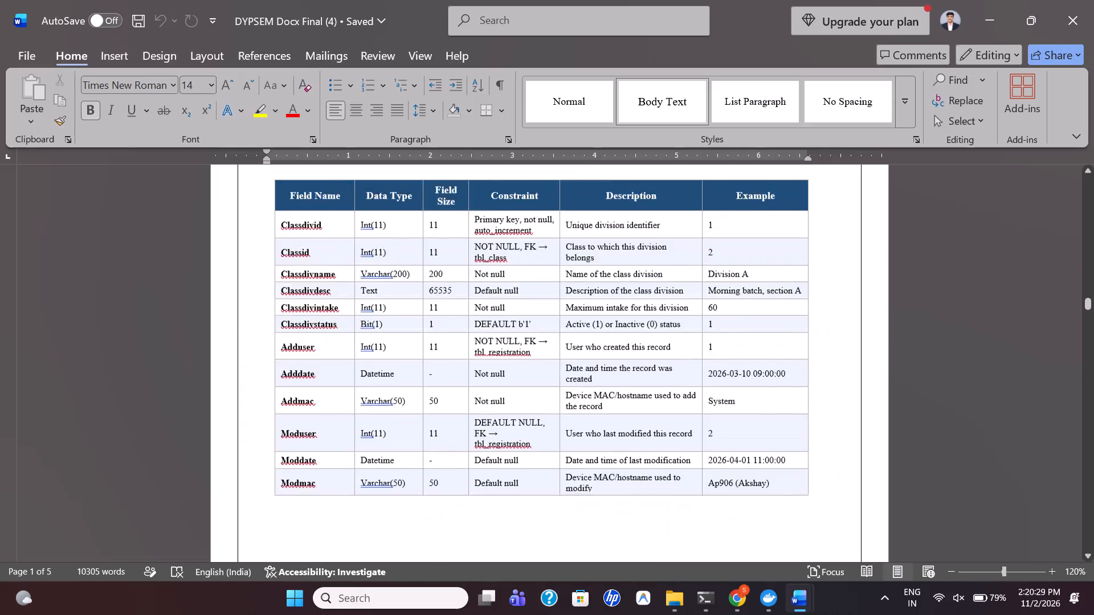
scroll(679, 353, up, 14)
scroll(679, 353, up, 15)
scroll(679, 353, up, 7)
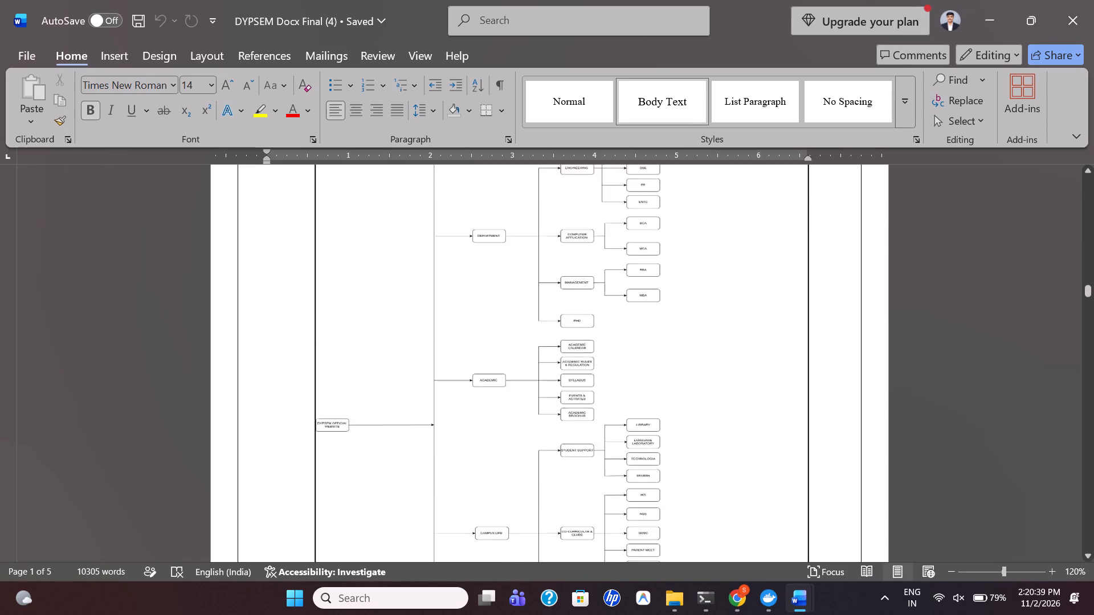
scroll(679, 352, down, 2)
scroll(679, 352, up, 19)
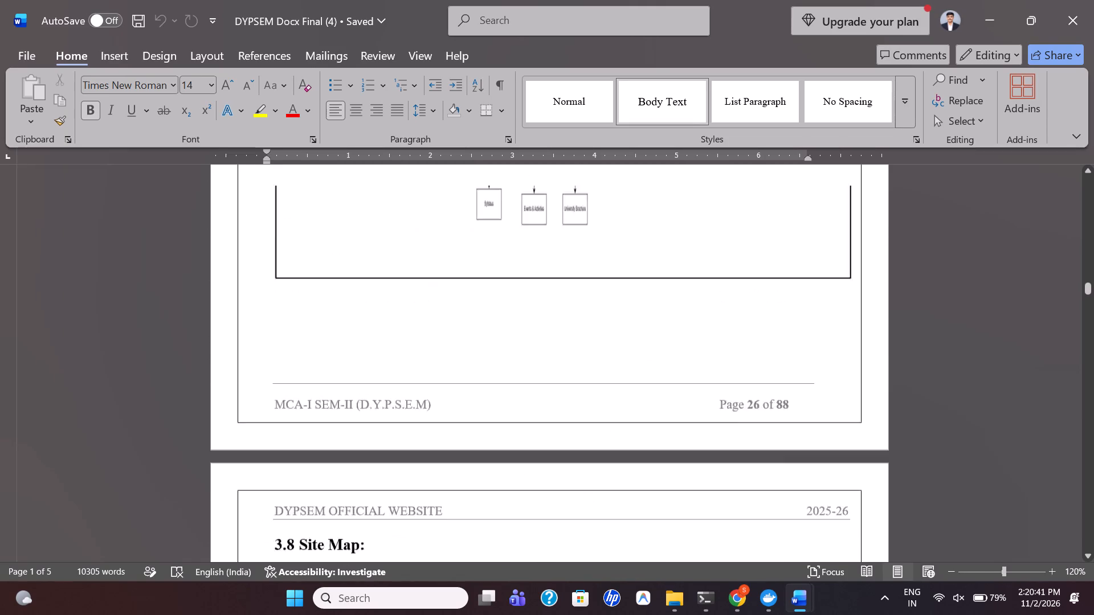
scroll(675, 352, up, 5)
scroll(675, 352, up, 20)
scroll(675, 352, up, 1)
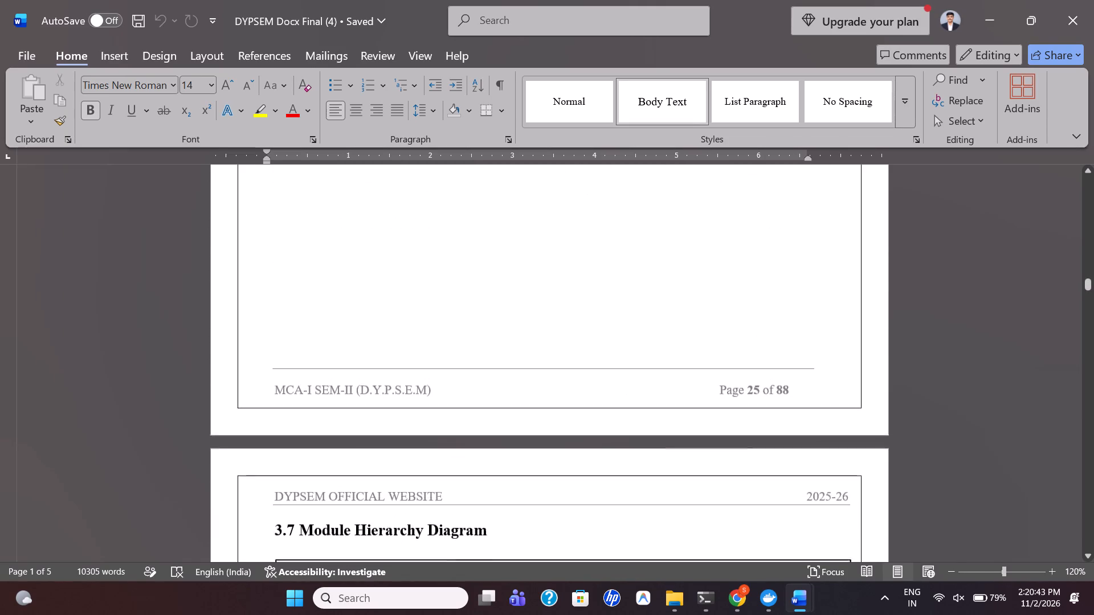
scroll(675, 352, up, 20)
scroll(675, 352, up, 8)
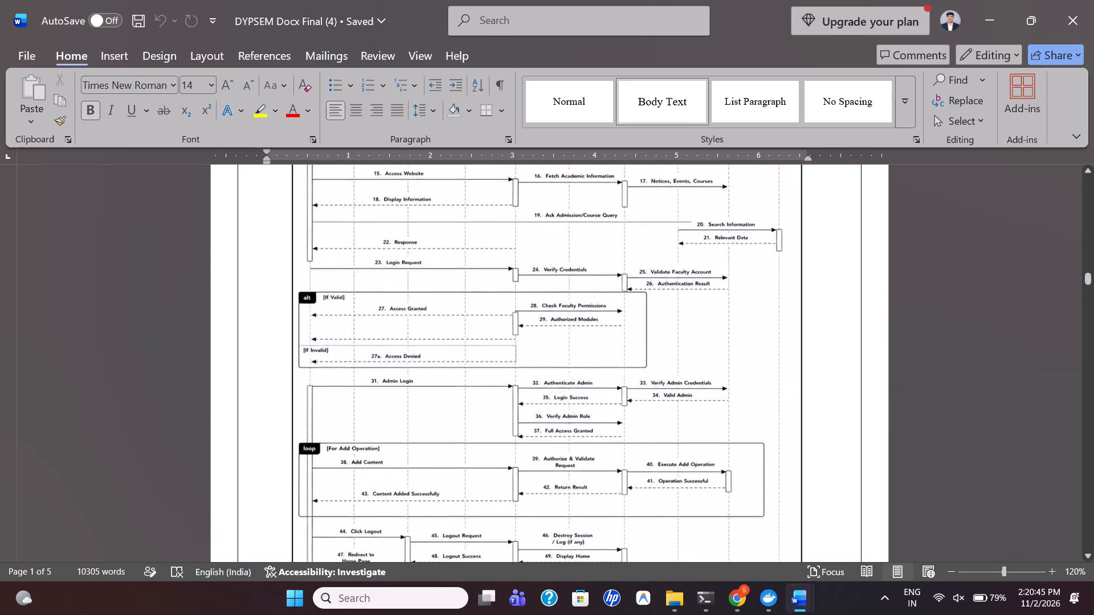
scroll(675, 352, up, 1)
Copy the diagram picture under section 3.7 Module Hierarchy Diagram in the DYPSEM report.
scroll(675, 352, down, 16)
scroll(666, 354, down, 5)
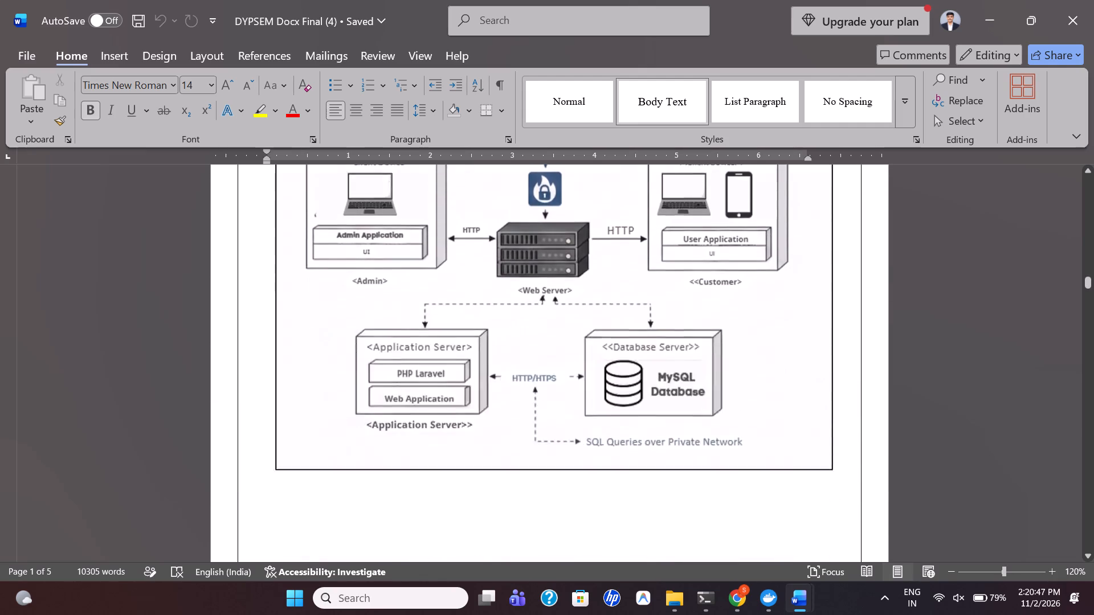
scroll(666, 355, down, 20)
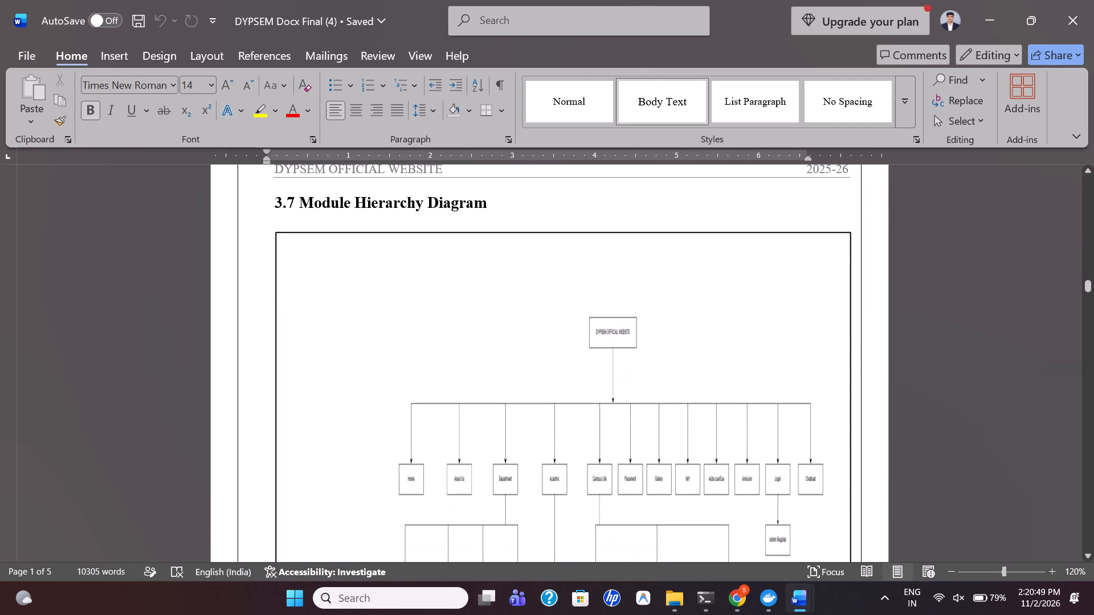
click(666, 355)
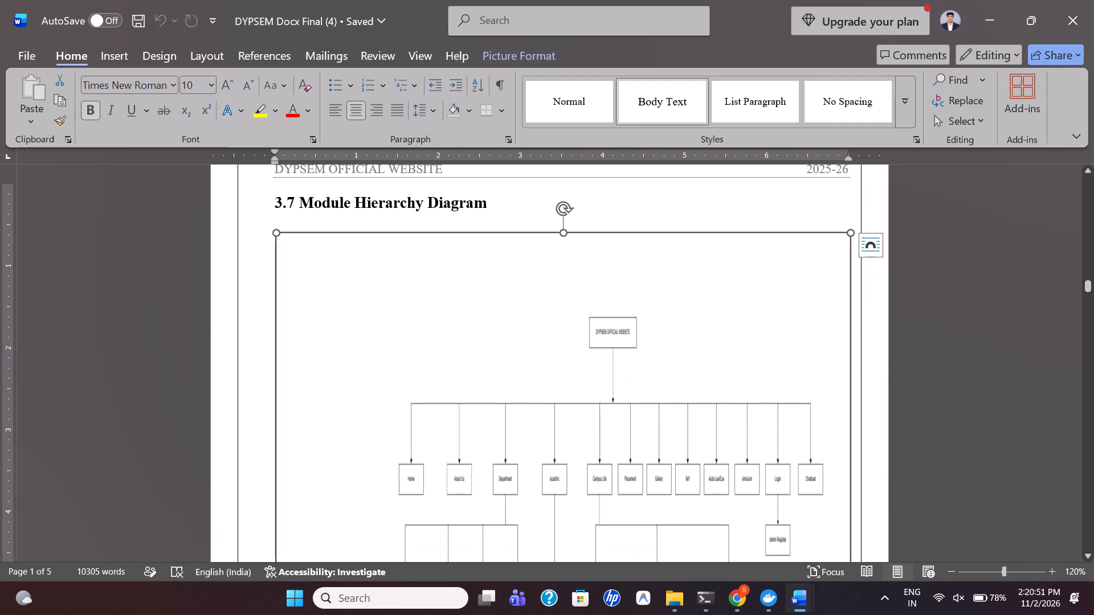
key(ctrl+c)
key(ctrl+c)
key(ctrl+c)
key(ctrl+c)
key(ctrl+c)
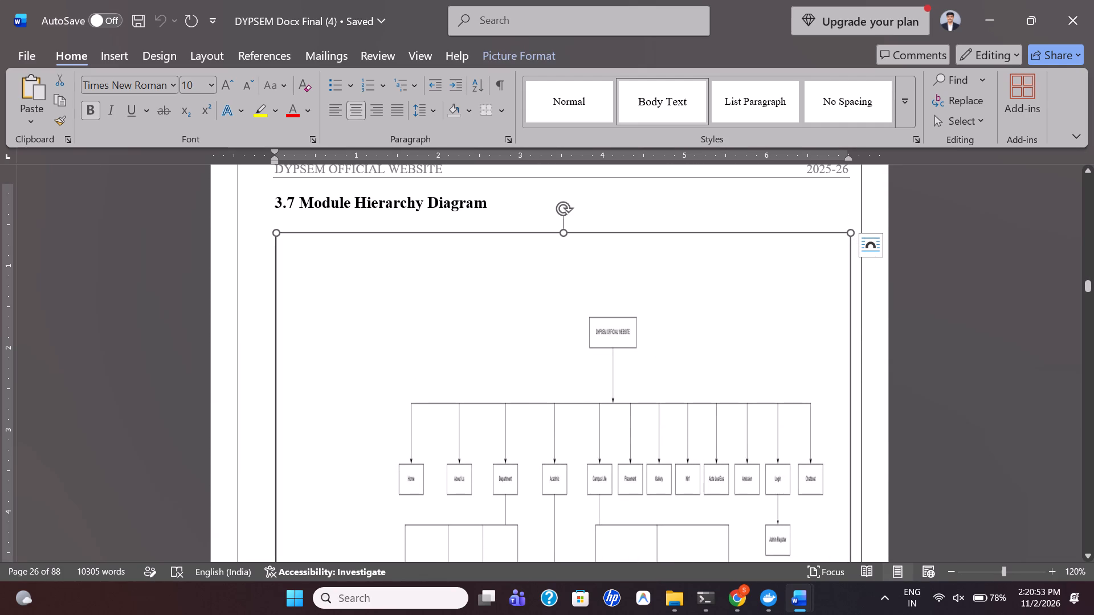
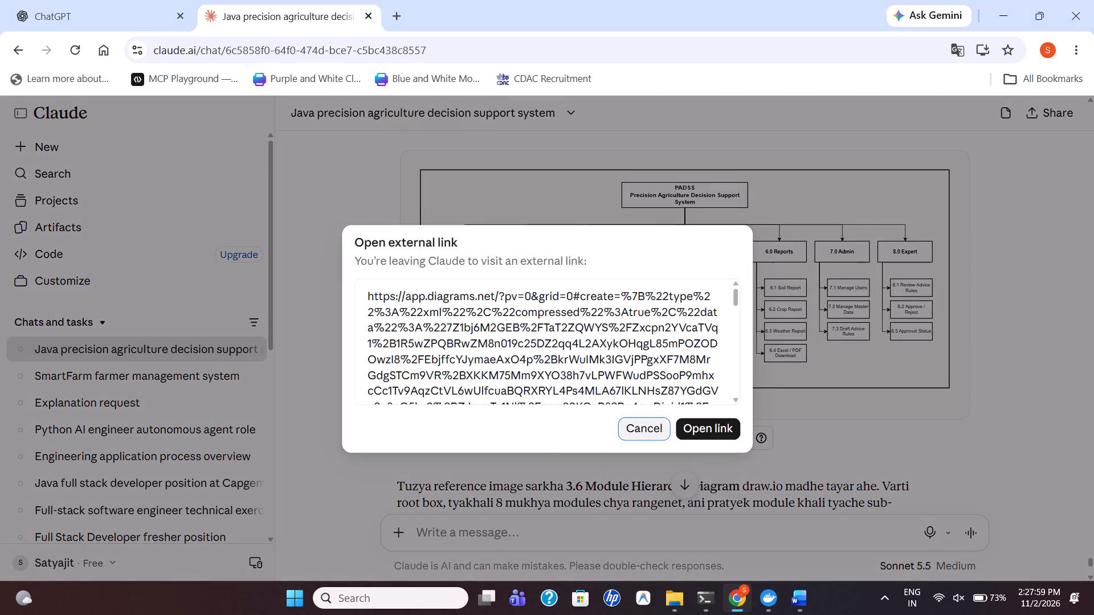
click(692, 433)
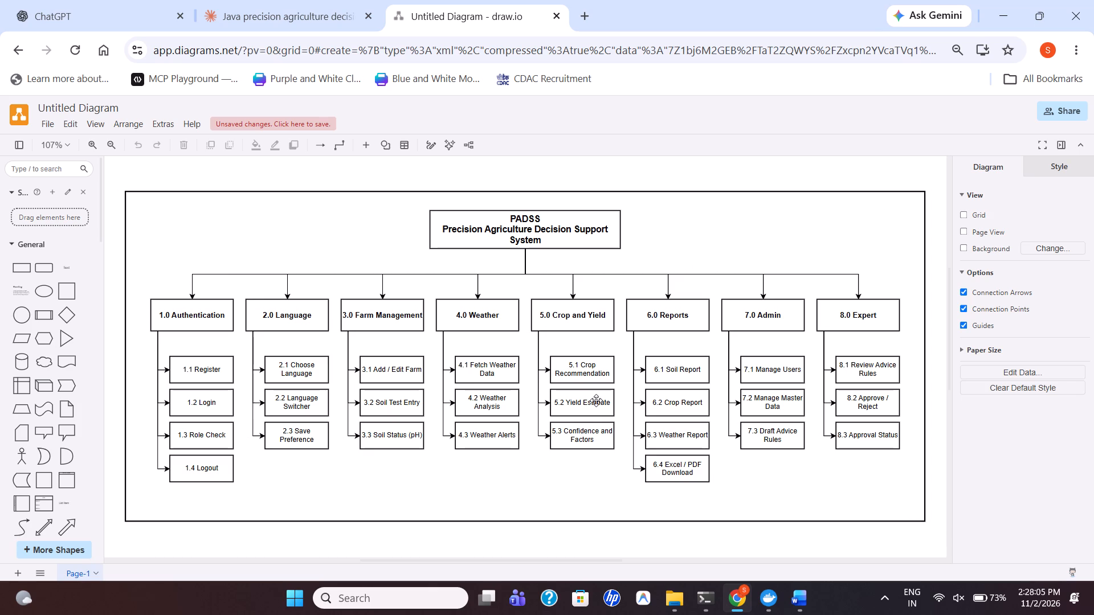
Examine the PADSS module hierarchy in draw.io, from the root box through the modules 1.0 Authentication to 8.0 Expert and their sub-modules.
scroll(596, 400, down, 1)
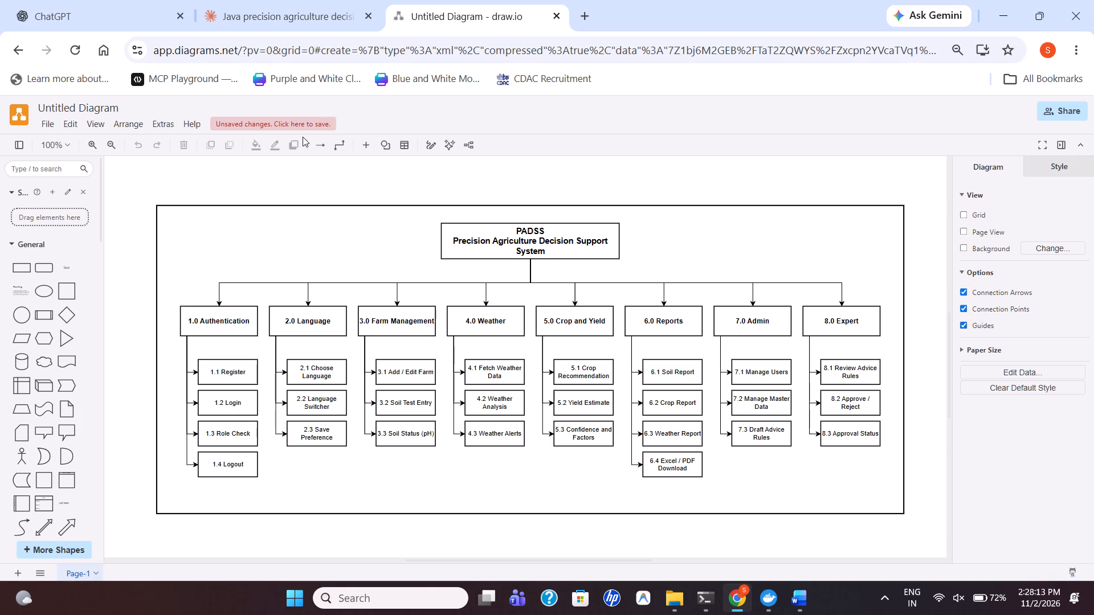
scroll(311, 113, down, 4)
scroll(329, 236, up, 4)
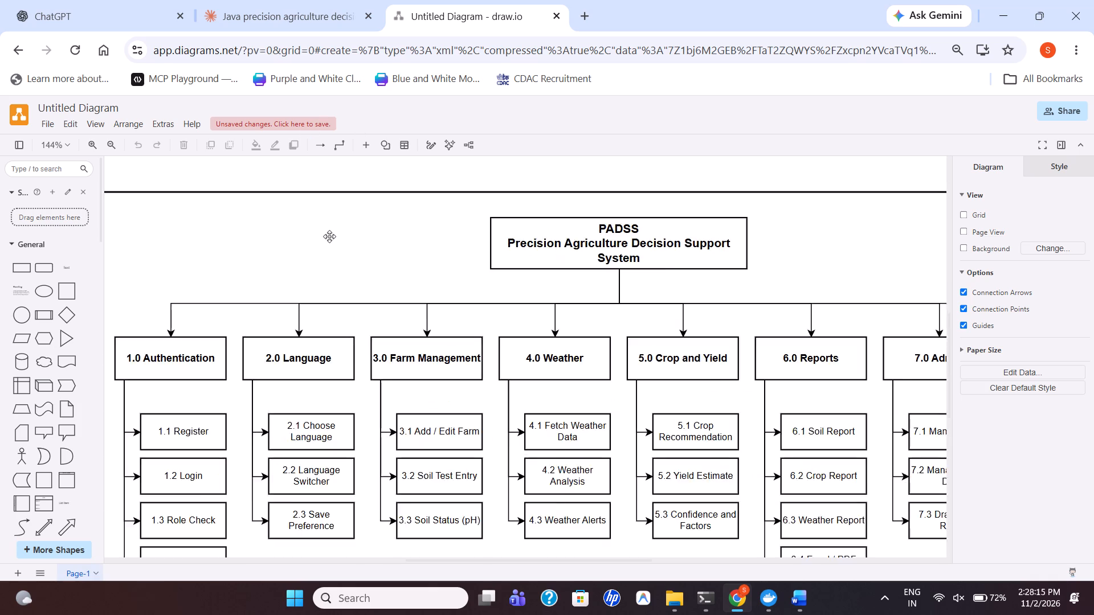
scroll(329, 236, down, 12)
scroll(329, 236, up, 7)
scroll(375, 268, up, 3)
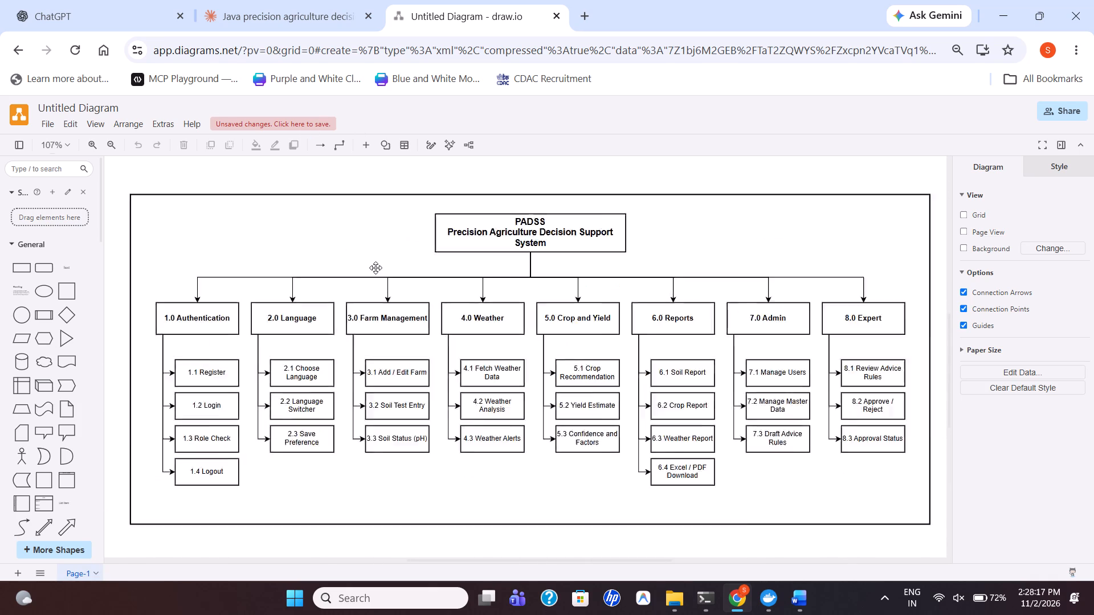
scroll(375, 268, up, 2)
scroll(375, 268, down, 4)
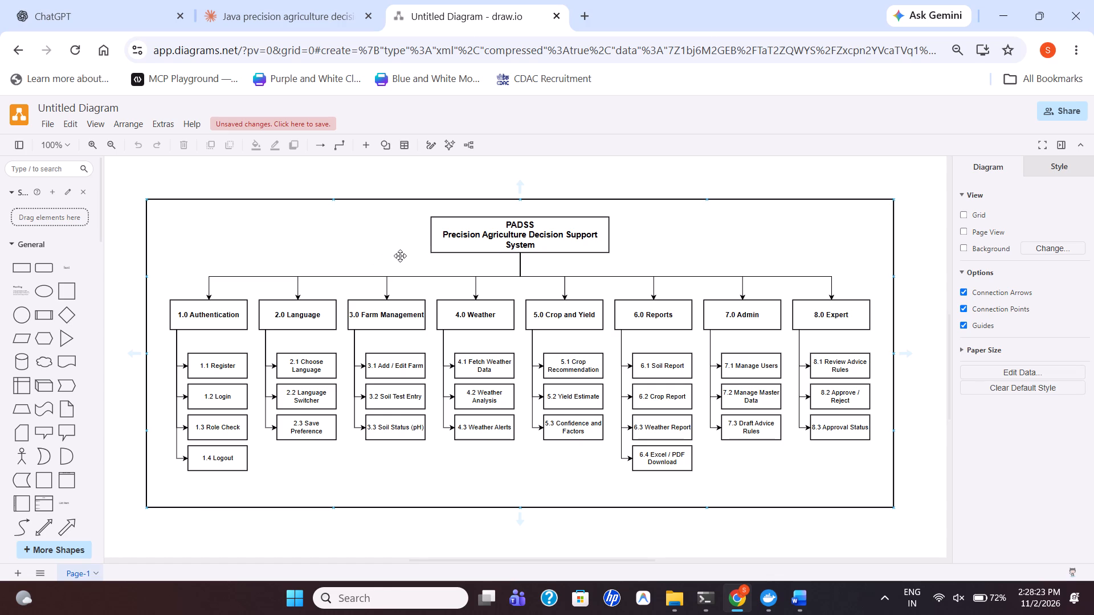
scroll(252, 229, down, 3)
scroll(252, 229, up, 4)
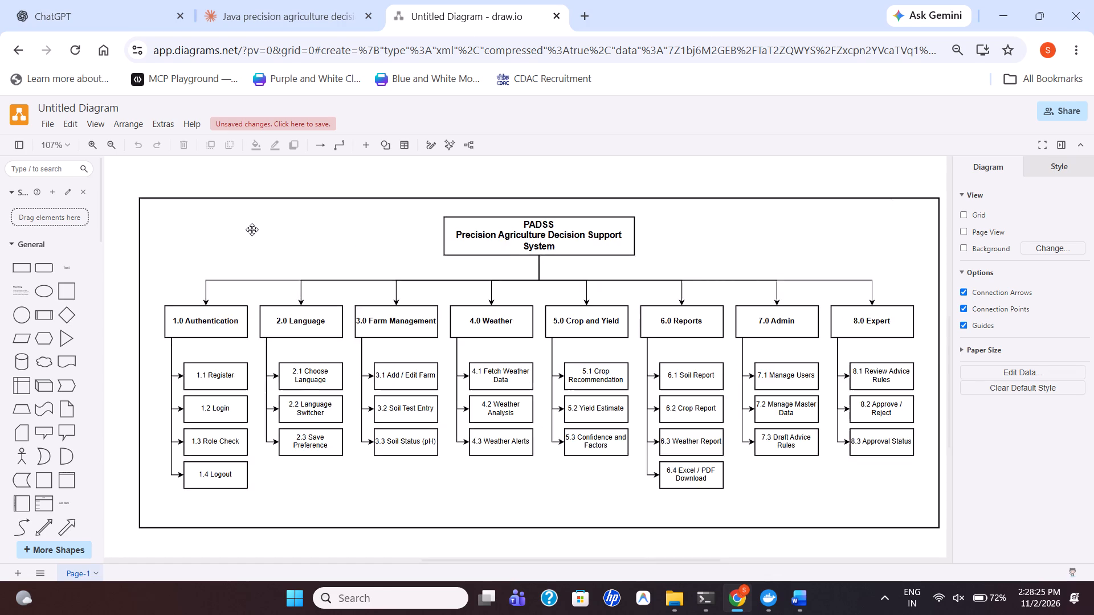
scroll(241, 218, down, 2)
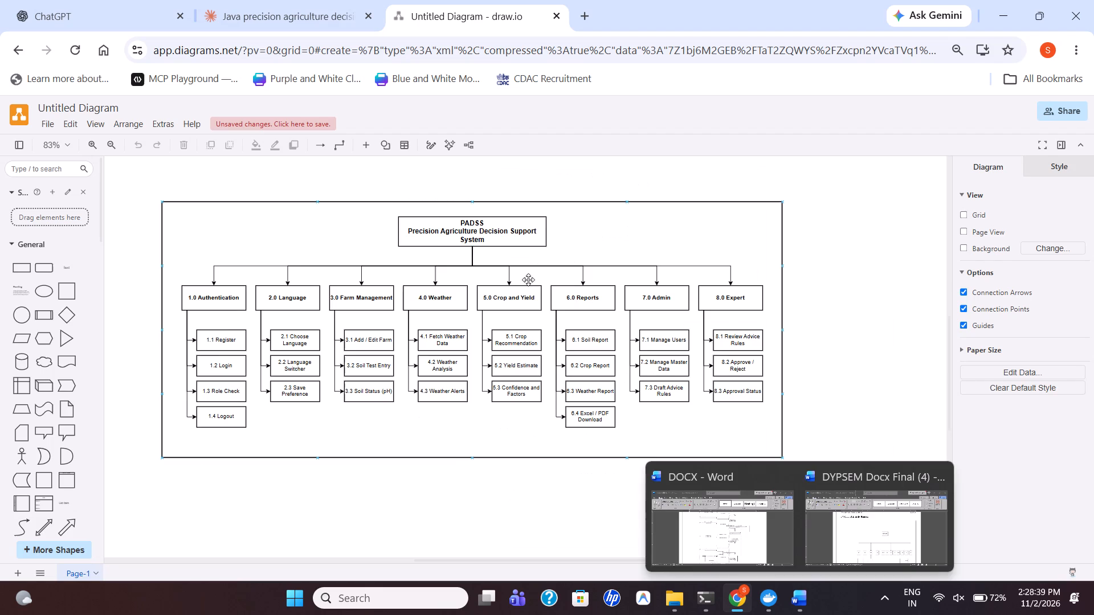
scroll(517, 258, up, 3)
scroll(517, 258, down, 2)
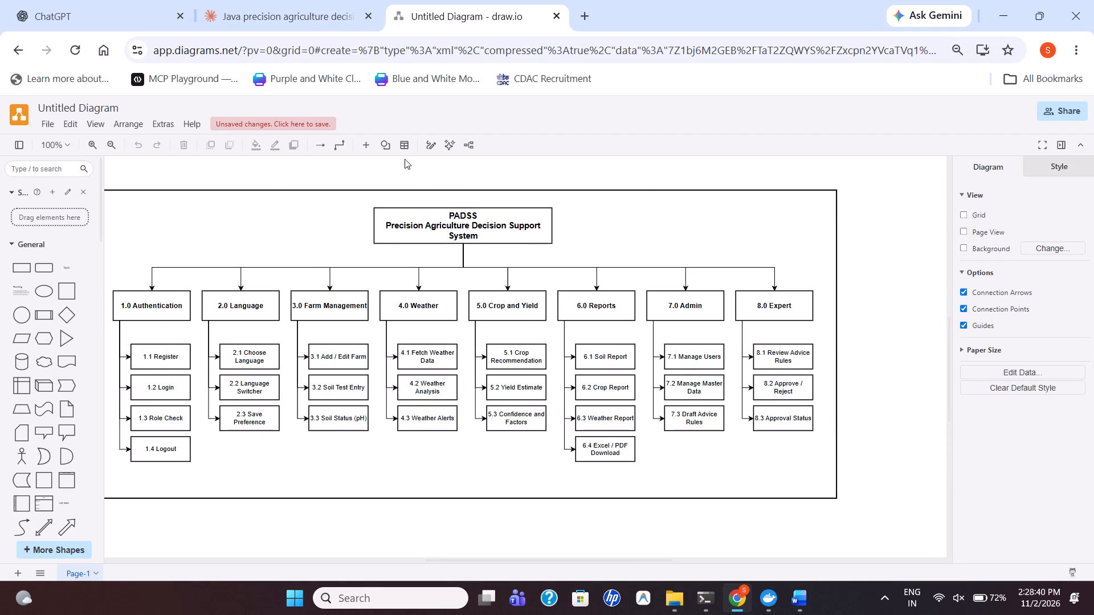
Save the diagram as "Module Hierachy" in XML (.drawio) format to My Drive in Google Drive.
key(ctrl+s)
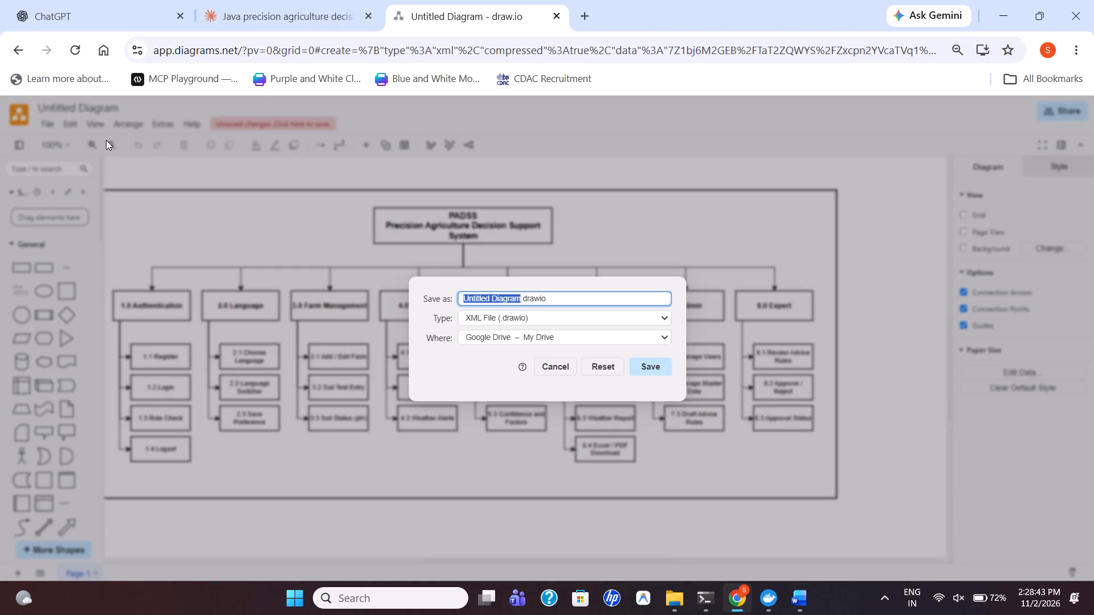
key(BackSpace)
text(Module)
key(space)
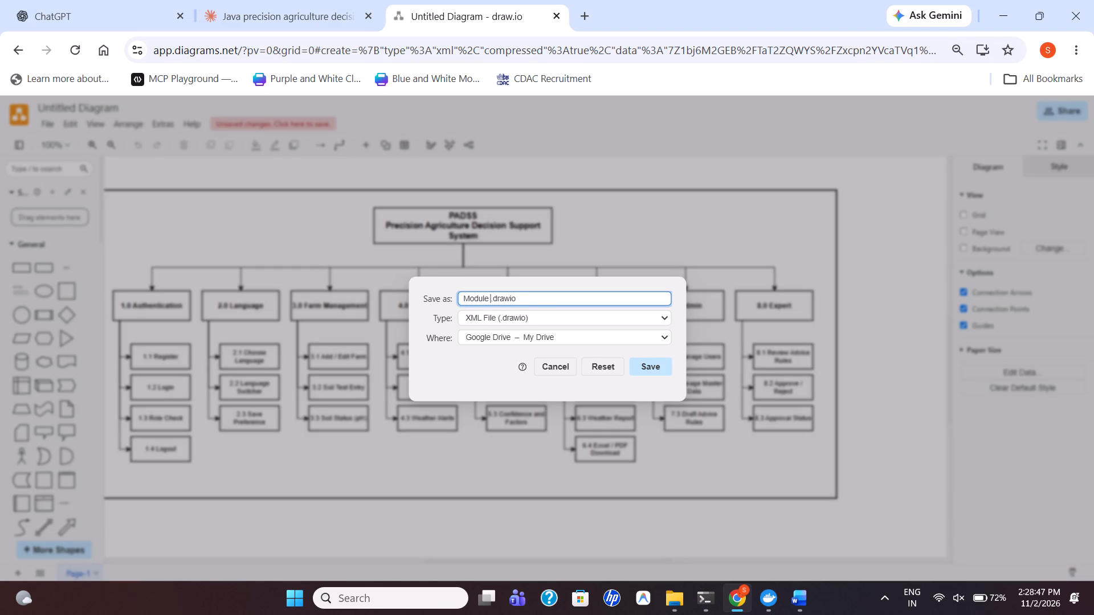
text(Hiera)
text(chy)
key(space)
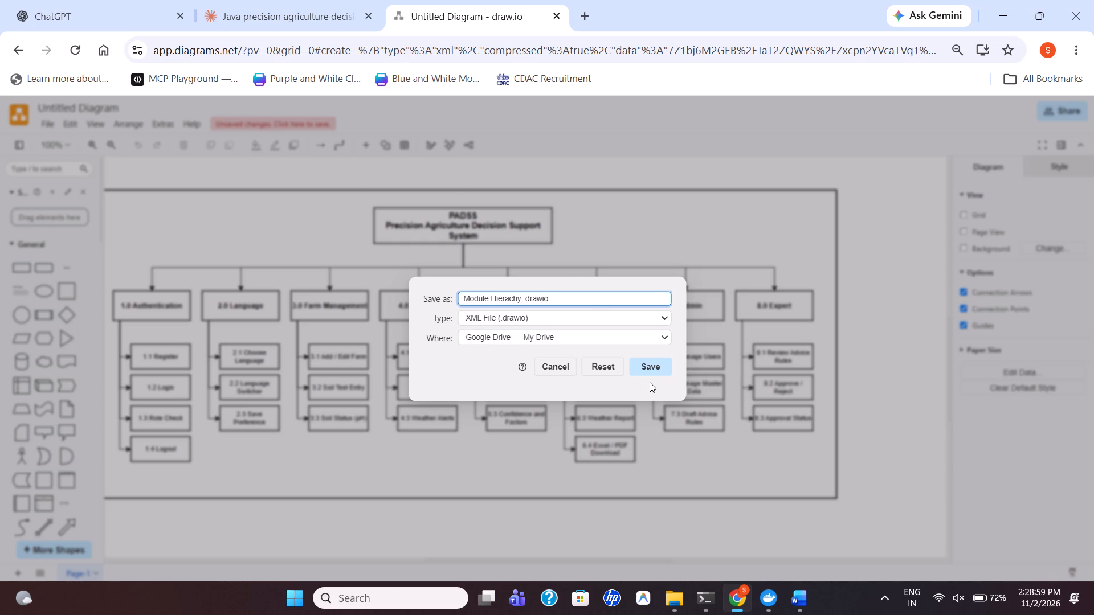
click(650, 368)
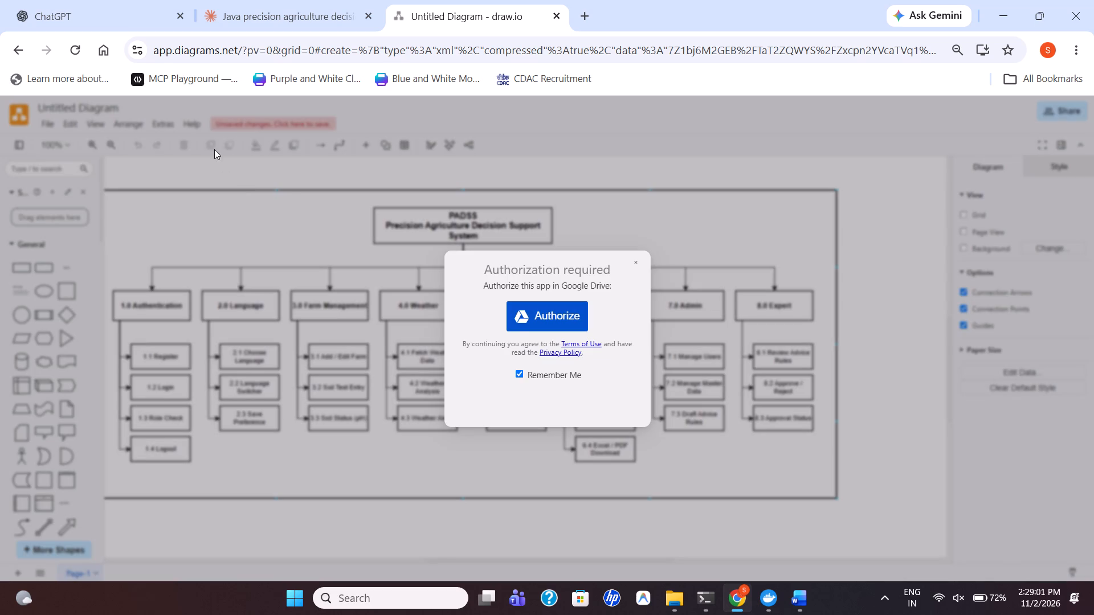
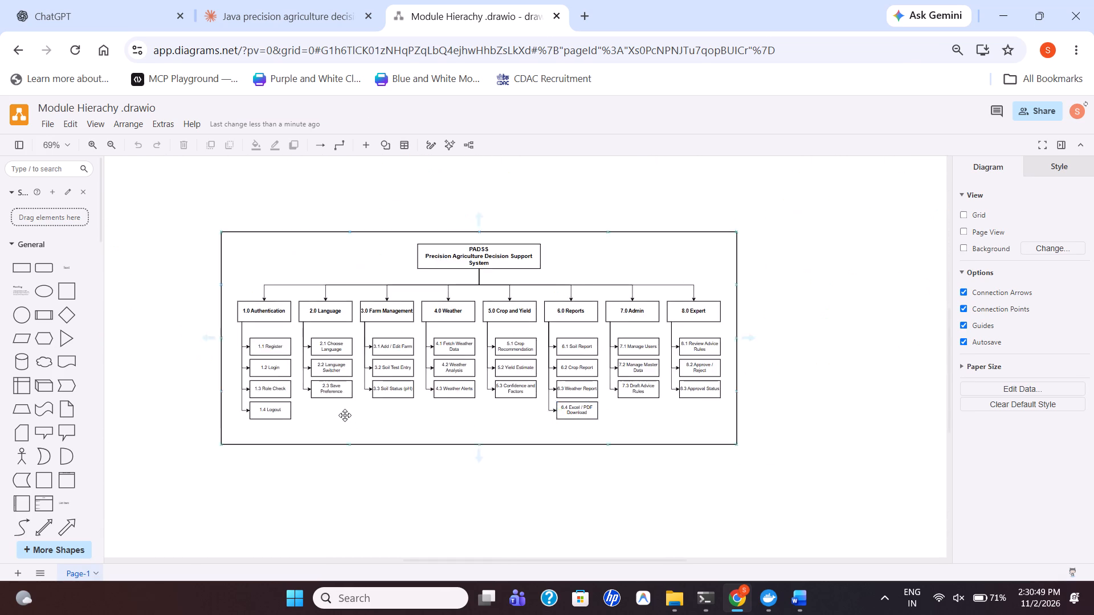
Examine the whole PADSS module hierarchy in draw.io, including the sub-module boxes 1.1 Register through 8.3 Approval Status, undoing any accidental move.
scroll(345, 415, up, 3)
scroll(345, 415, down, 6)
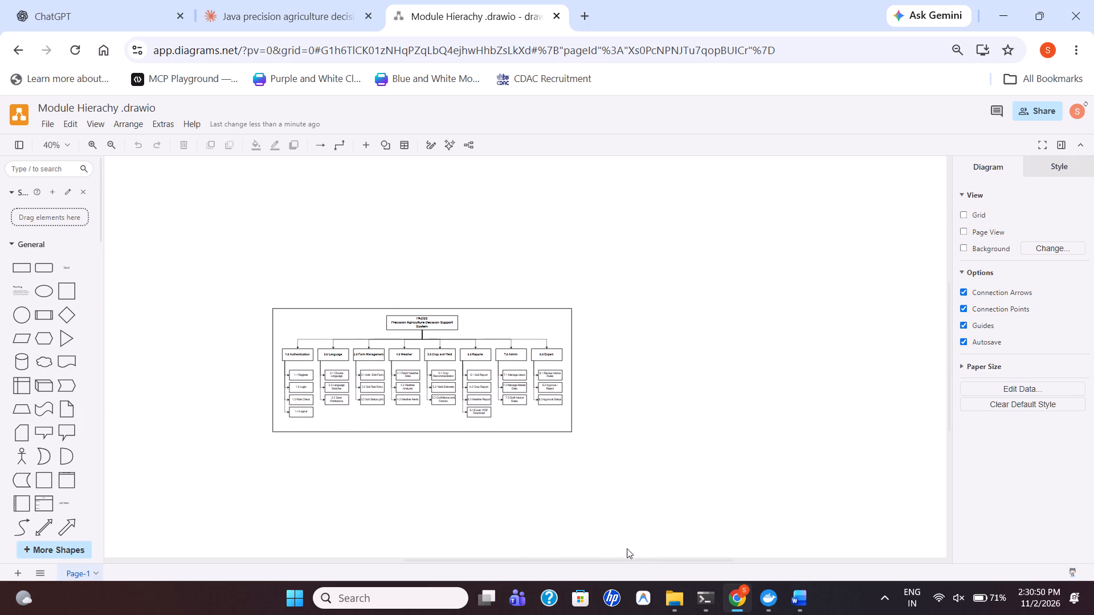
scroll(449, 419, up, 8)
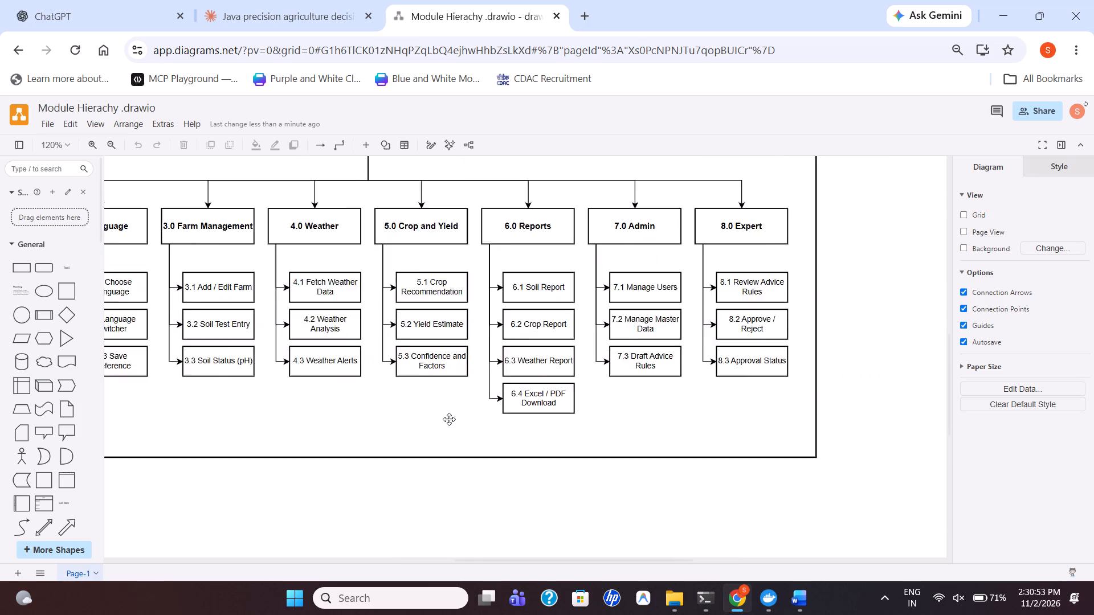
drag(352, 399, 383, 430)
key(ctrl+z)
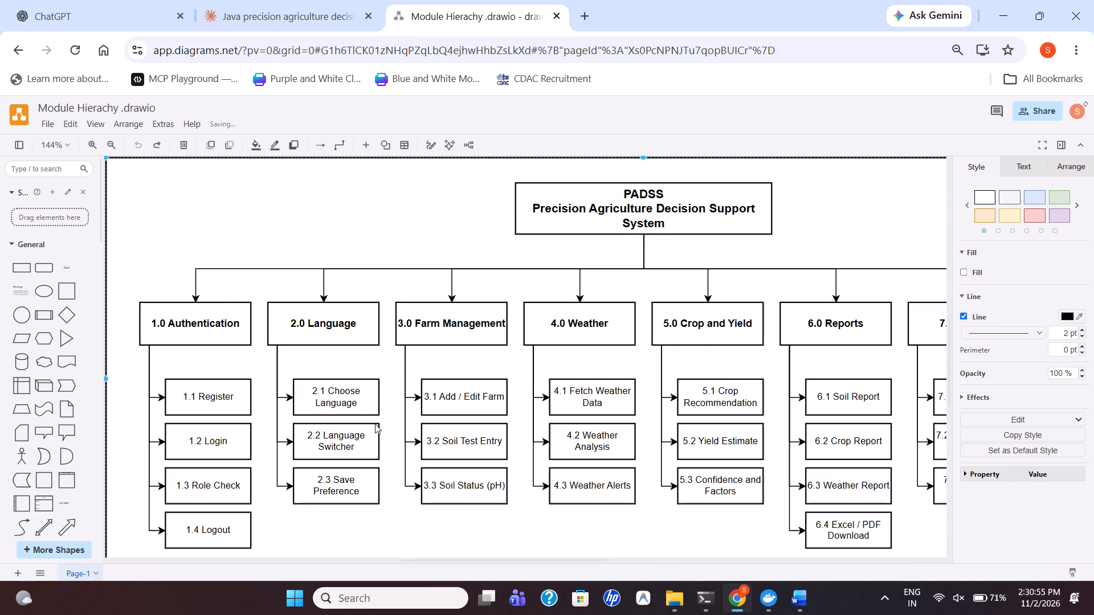
scroll(346, 208, down, 5)
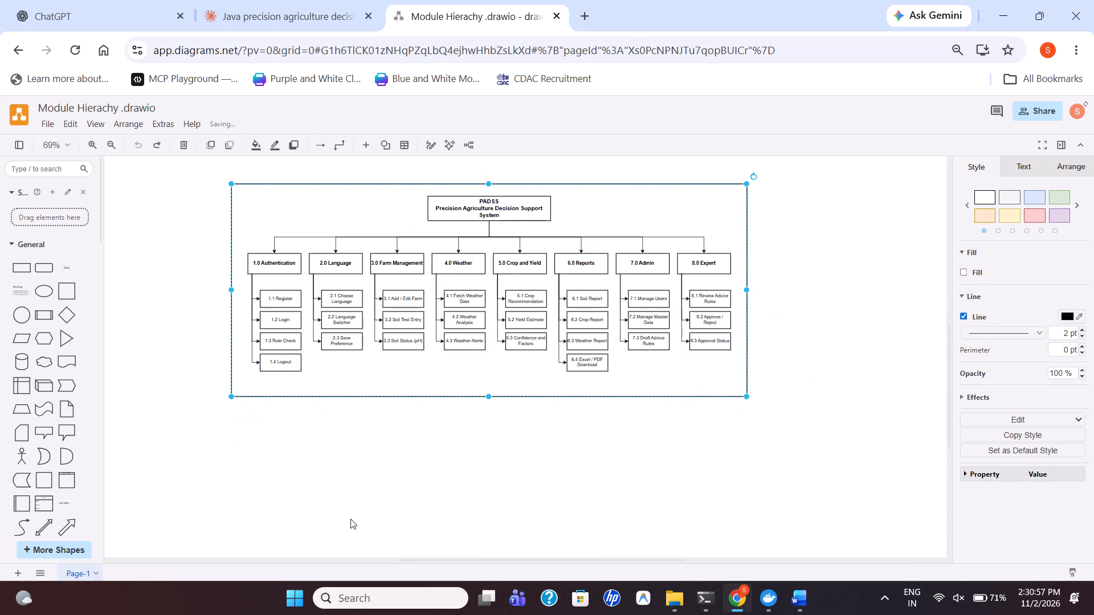
click(350, 519)
scroll(351, 499, up, 3)
scroll(351, 493, down, 1)
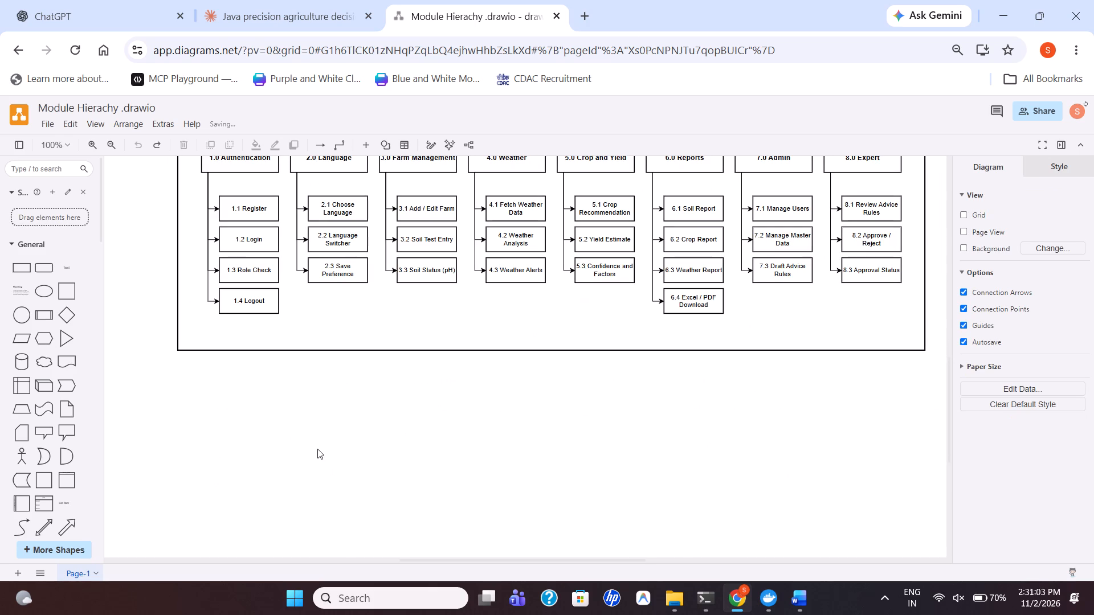
scroll(317, 449, down, 2)
scroll(317, 449, up, 2)
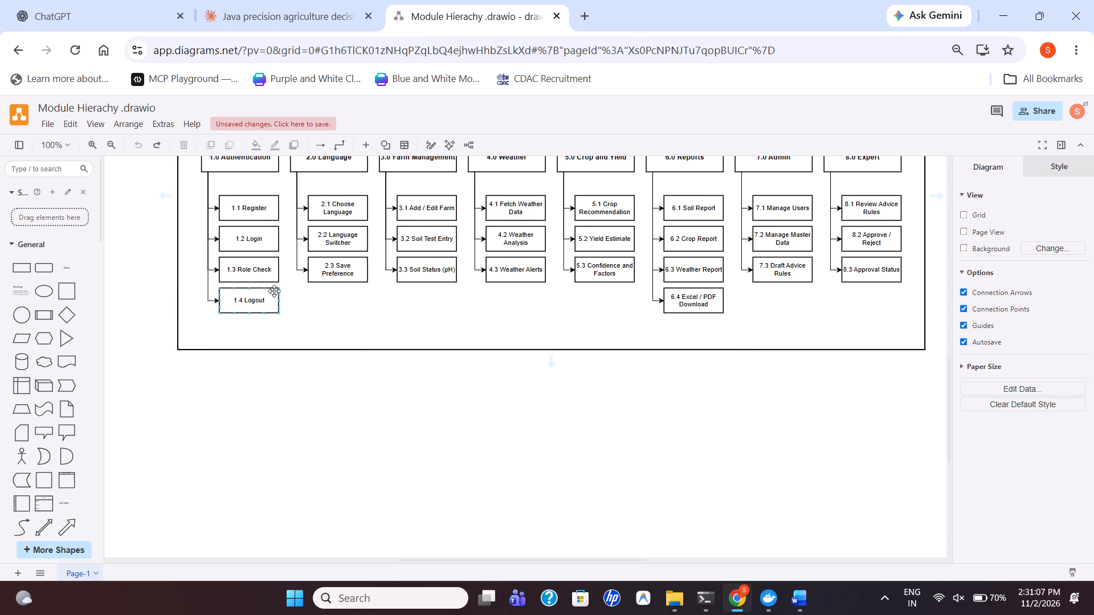
scroll(274, 291, up, 1)
scroll(274, 291, down, 5)
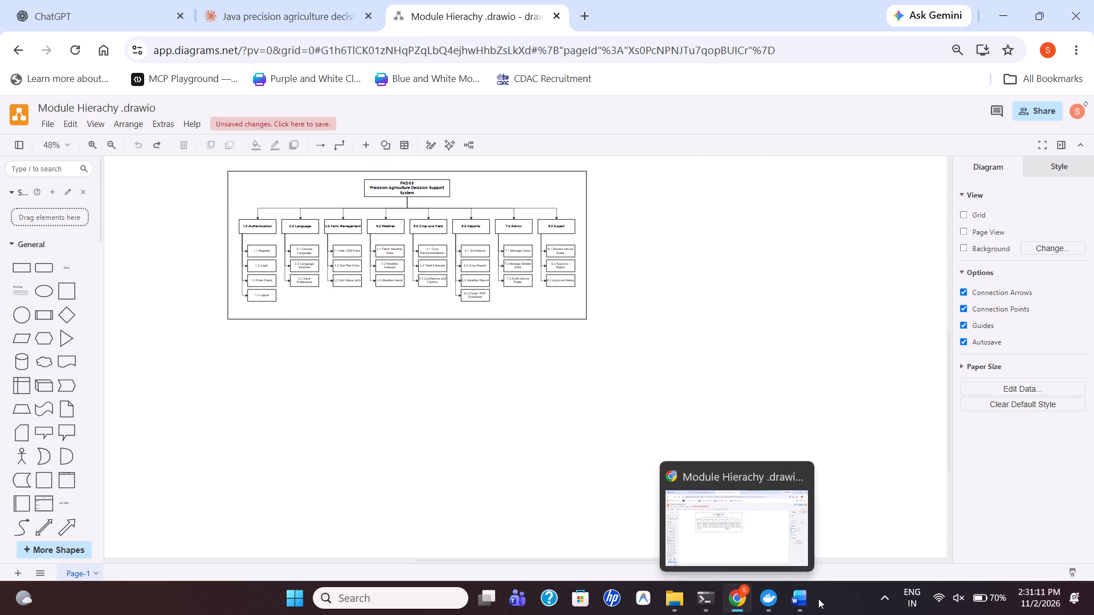
Switch to the DYPSEM Docx Final (4) document in Word and examine its 3.7 Module Hierarchy Diagram from root to lowest sub-modules.
click(832, 553)
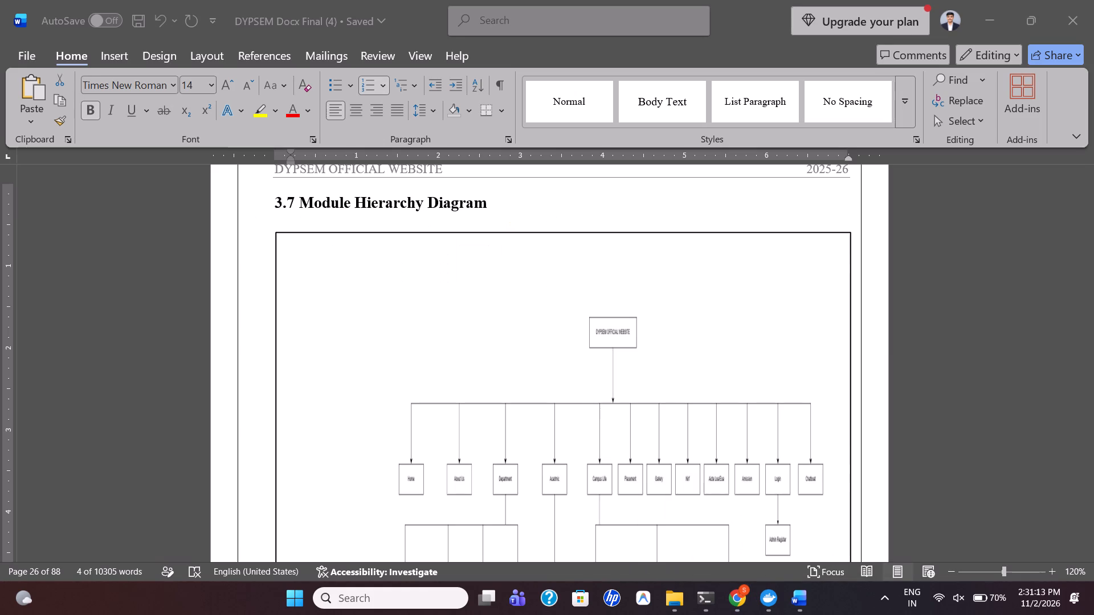
scroll(777, 556, up, 2)
ctrl+scroll(662, 524, up, 6)
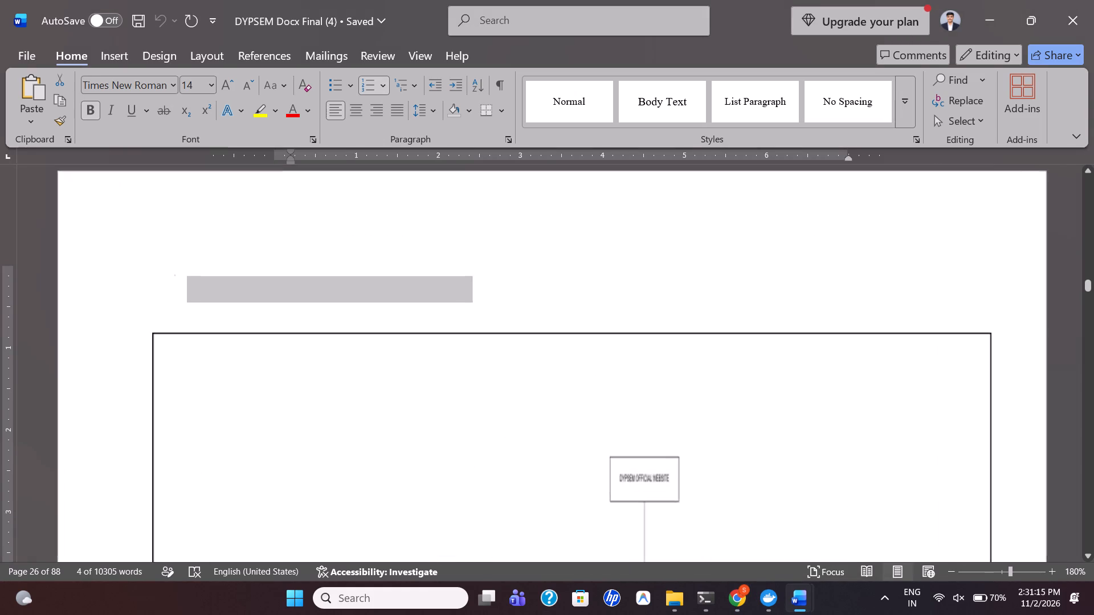
scroll(652, 507, down, 7)
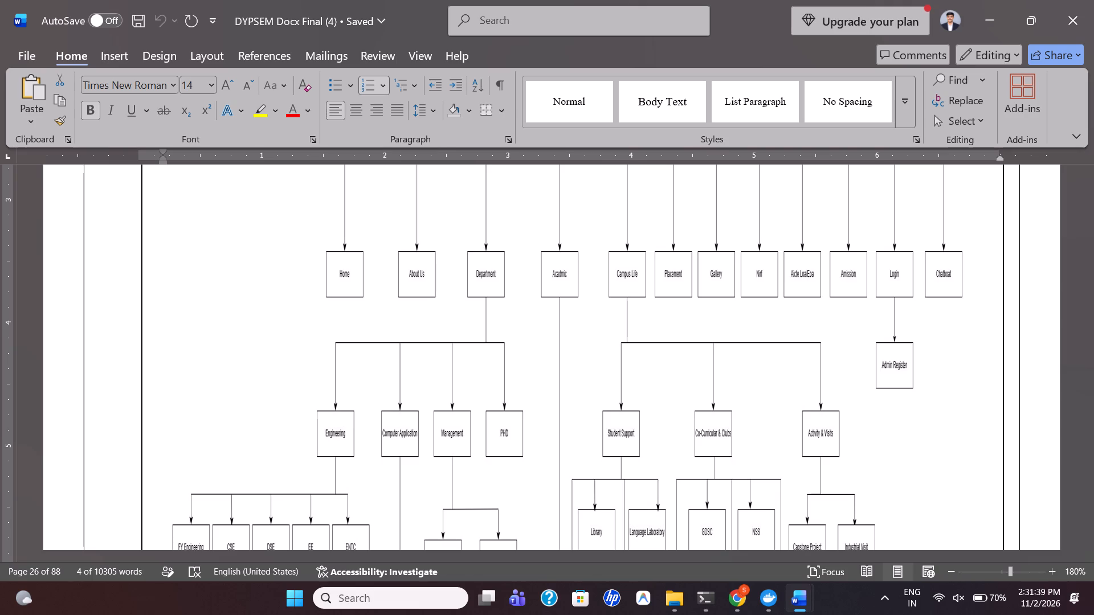
scroll(639, 482, down, 7)
scroll(651, 486, up, 2)
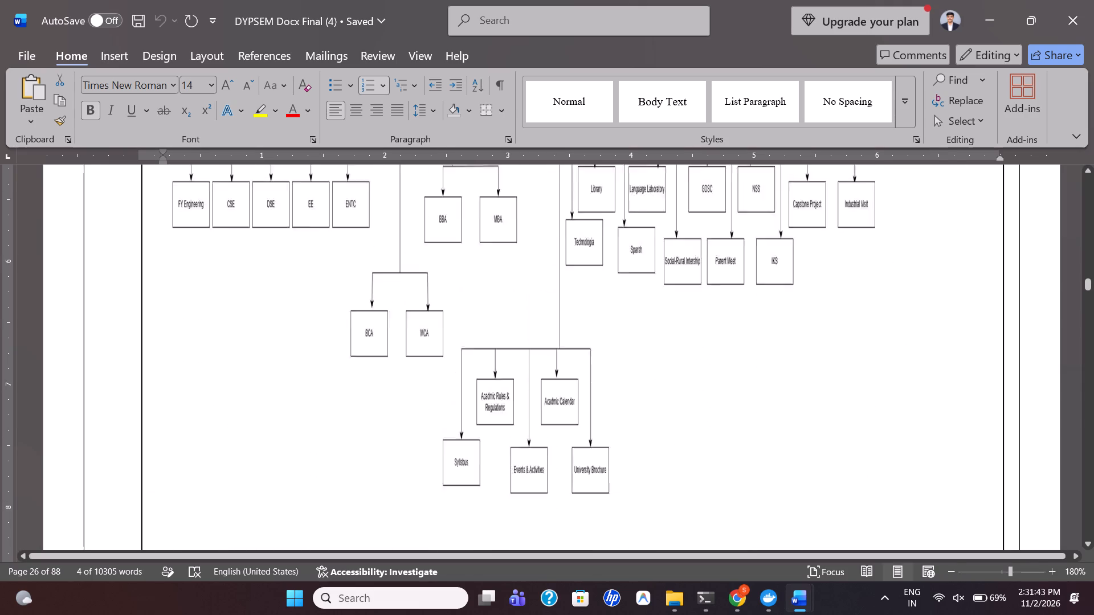
scroll(651, 486, up, 2)
scroll(684, 473, down, 1)
scroll(689, 471, up, 12)
scroll(689, 470, down, 8)
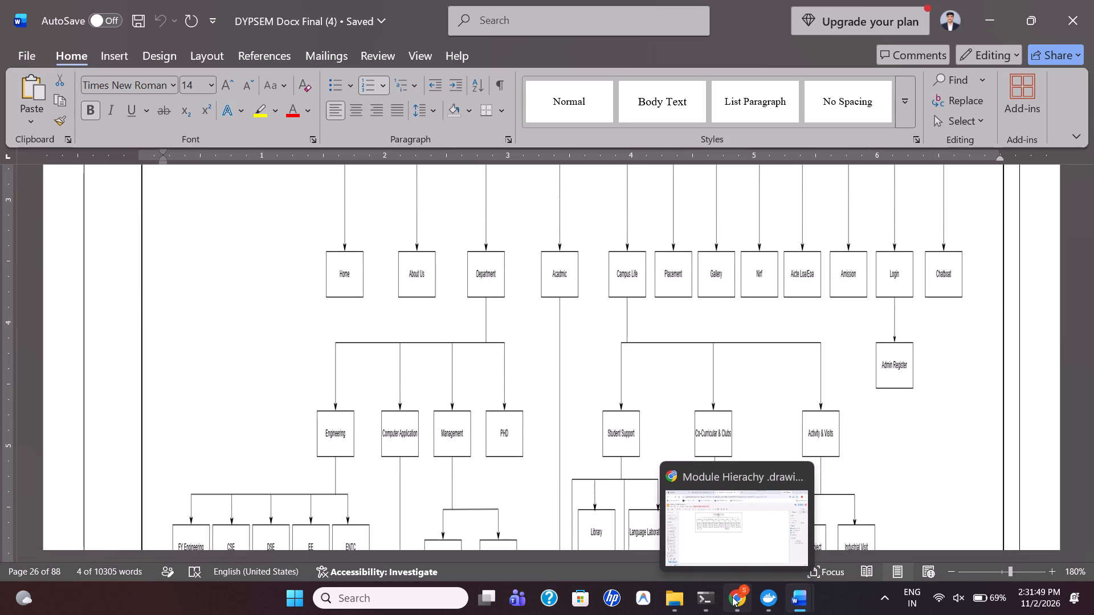
Return to the Module Hierachy diagram in draw.io and copy the whole PADSS diagram as an image.
click(724, 544)
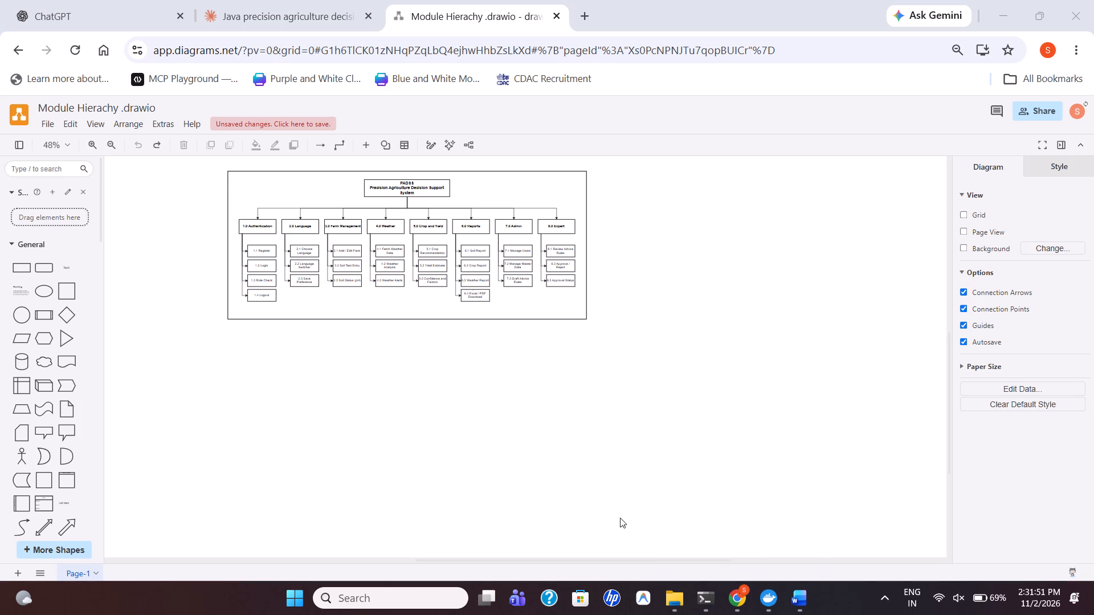
scroll(589, 446, up, 3)
scroll(569, 450, down, 6)
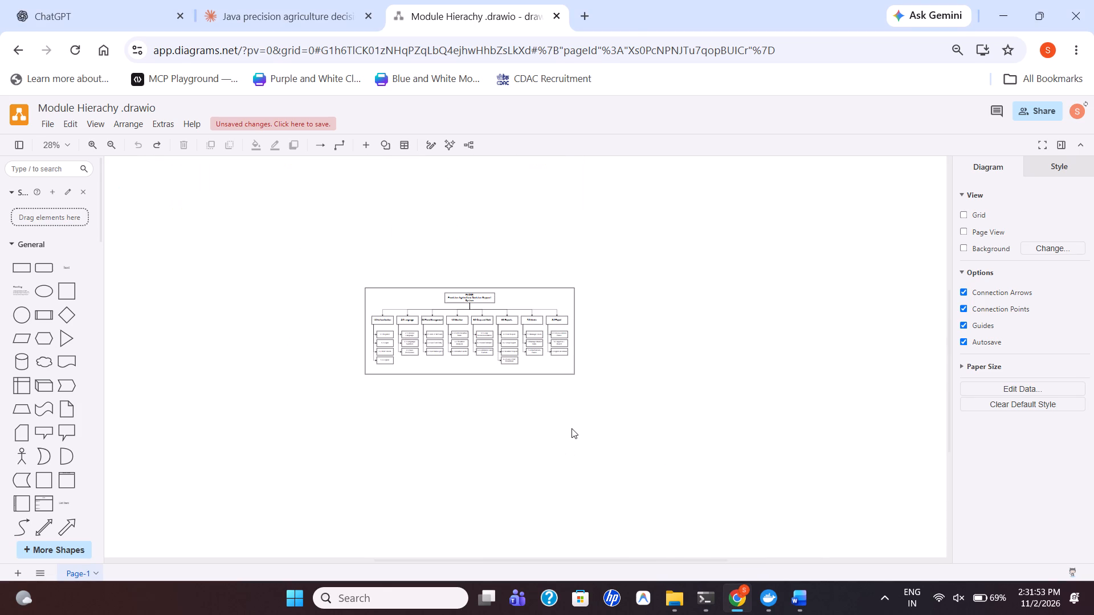
scroll(572, 428, up, 8)
scroll(572, 428, down, 5)
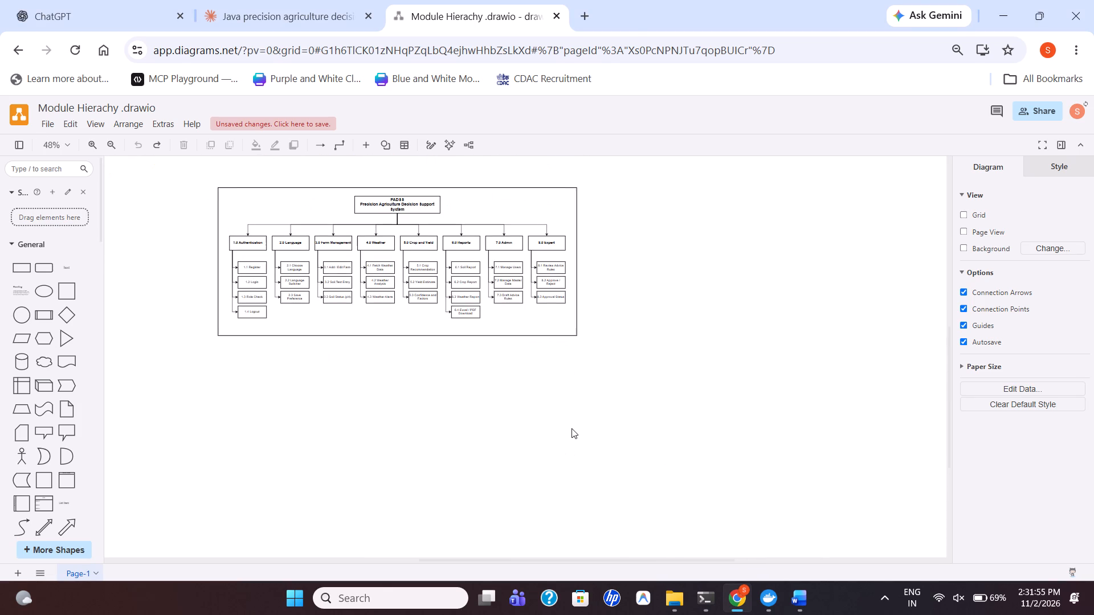
right_click(572, 428)
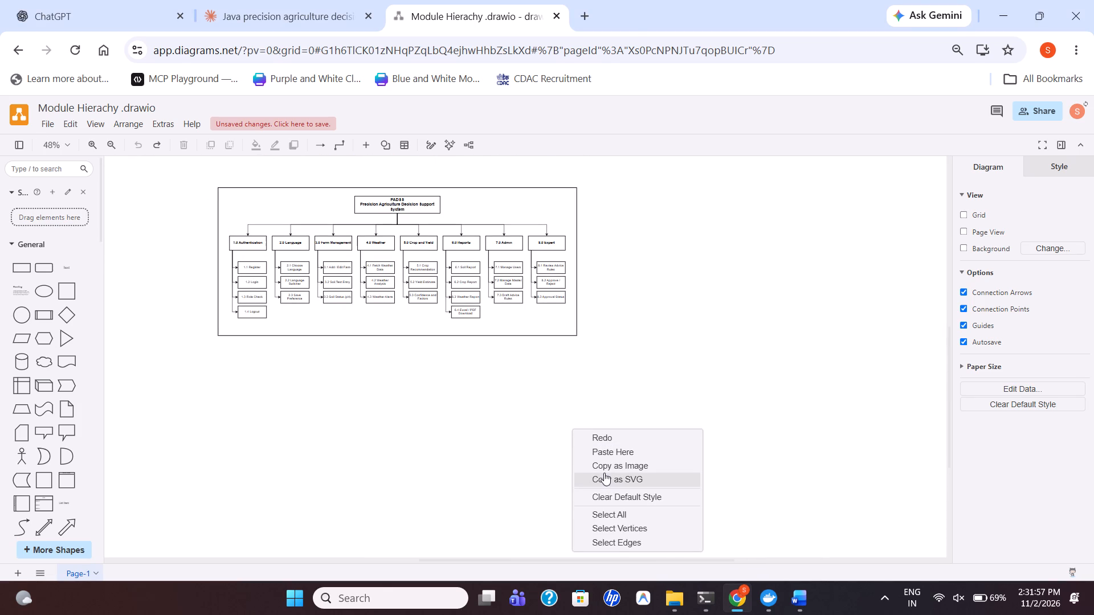
click(603, 468)
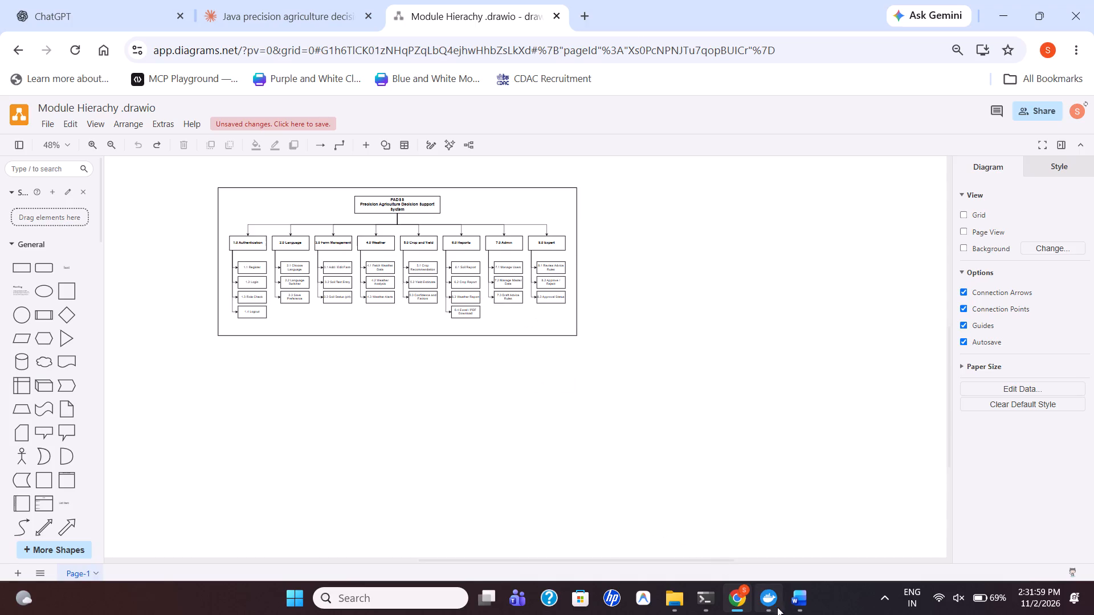
Switch to the DOCX report in Word and add two empty lines after the sequence diagram, before the 3.9 Table Structure heading.
click(728, 519)
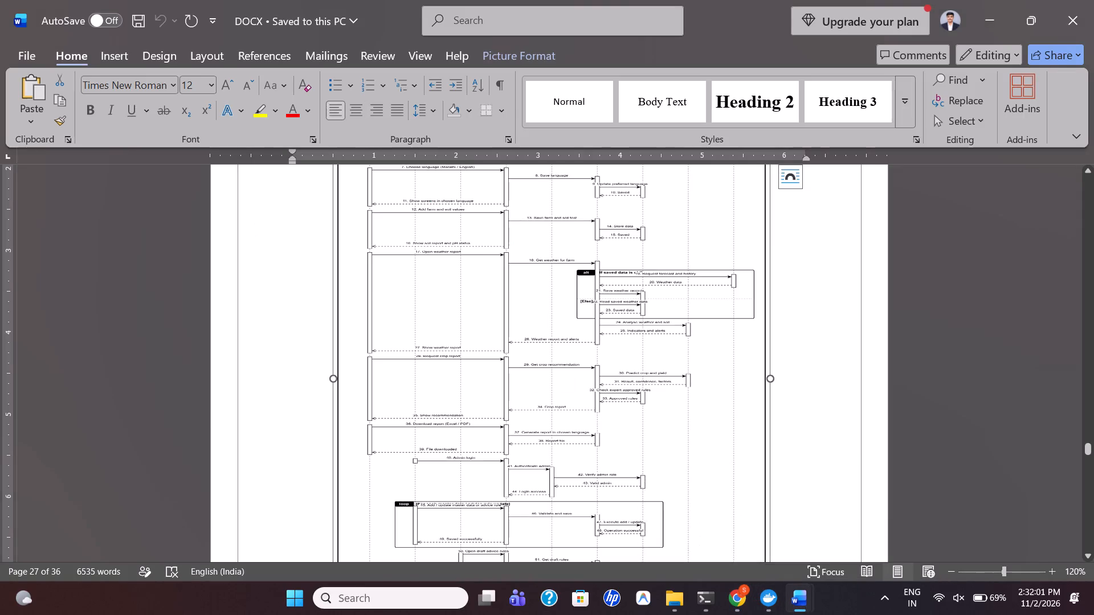
scroll(554, 389, down, 20)
scroll(554, 389, down, 1)
scroll(554, 389, up, 14)
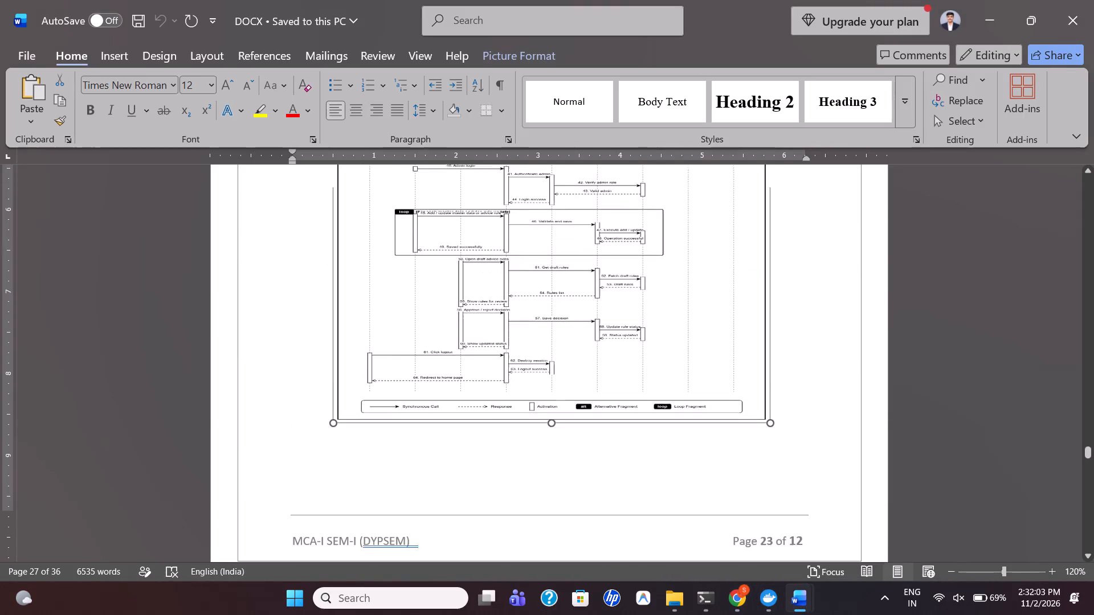
click(536, 450)
scroll(536, 450, down, 14)
scroll(536, 450, up, 8)
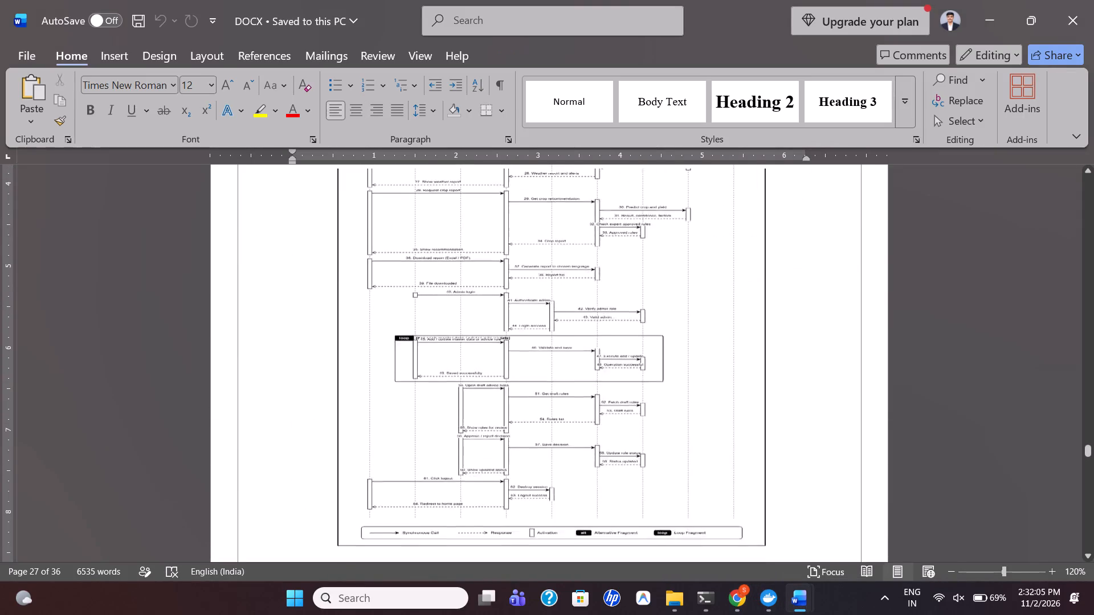
scroll(536, 450, up, 9)
scroll(536, 450, down, 18)
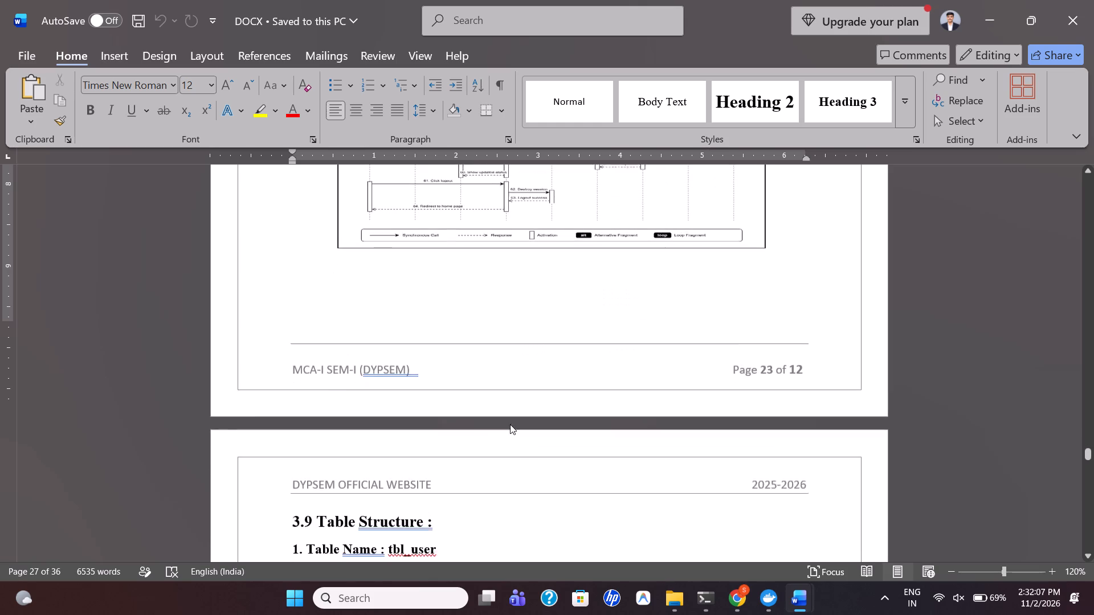
click(408, 305)
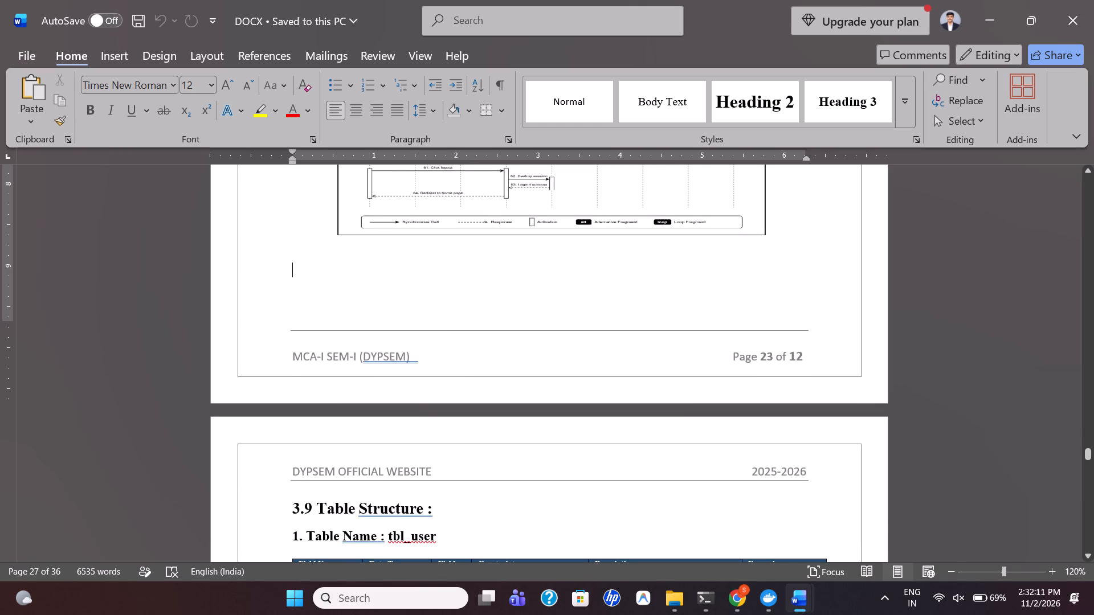
key(Return)
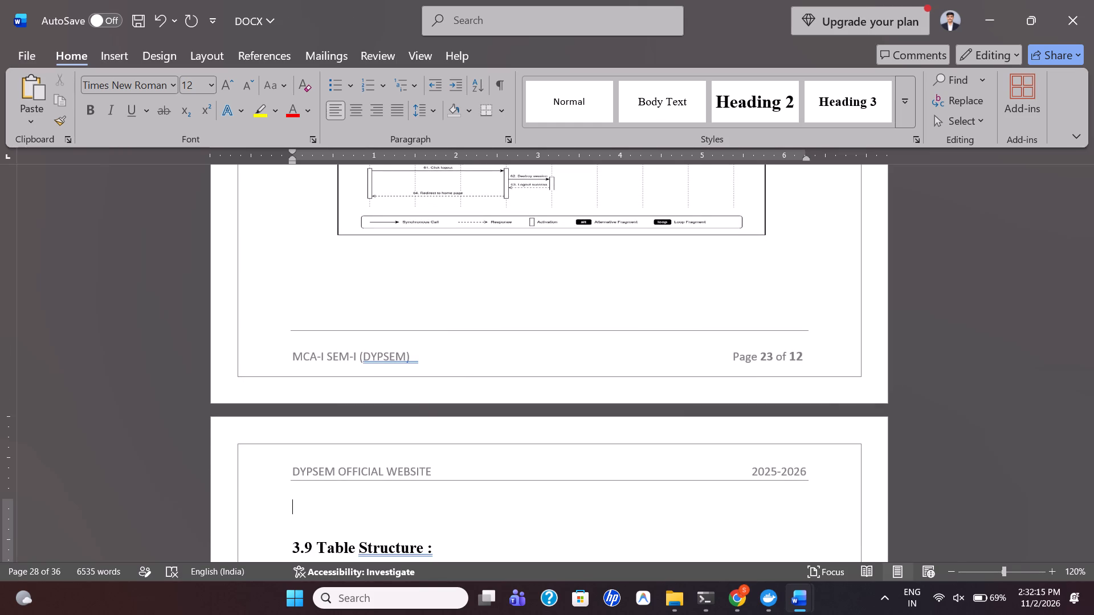
key(Return)
Insert the copied PADSS diagram image above the 3.9 Table Structure heading, indented by one tab stop.
key(ctrl+v)
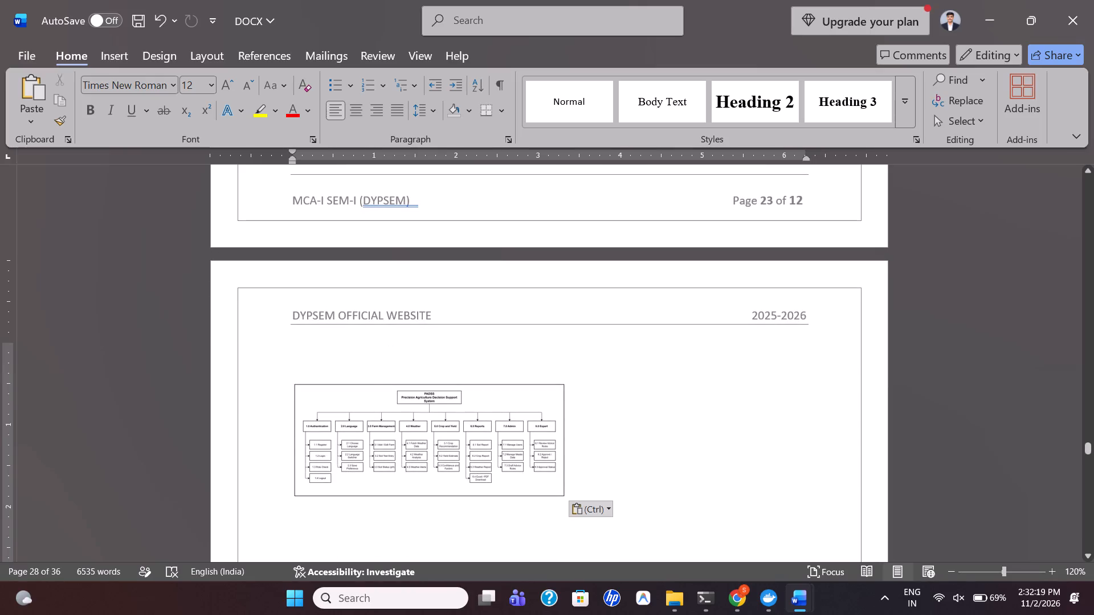
key(ctrl+z)
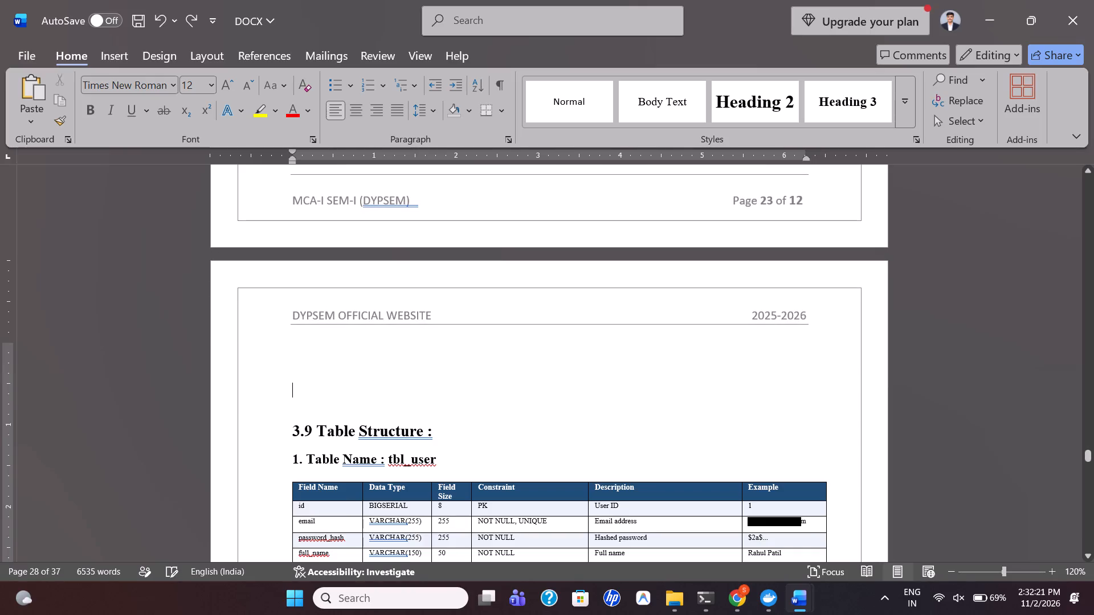
key(Tab)
key(ctrl+v)
Enlarge the PADSS diagram image above the 3.9 Table Structure heading proportionally to about 5.3 inches wide.
scroll(382, 393, down, 2)
click(382, 393)
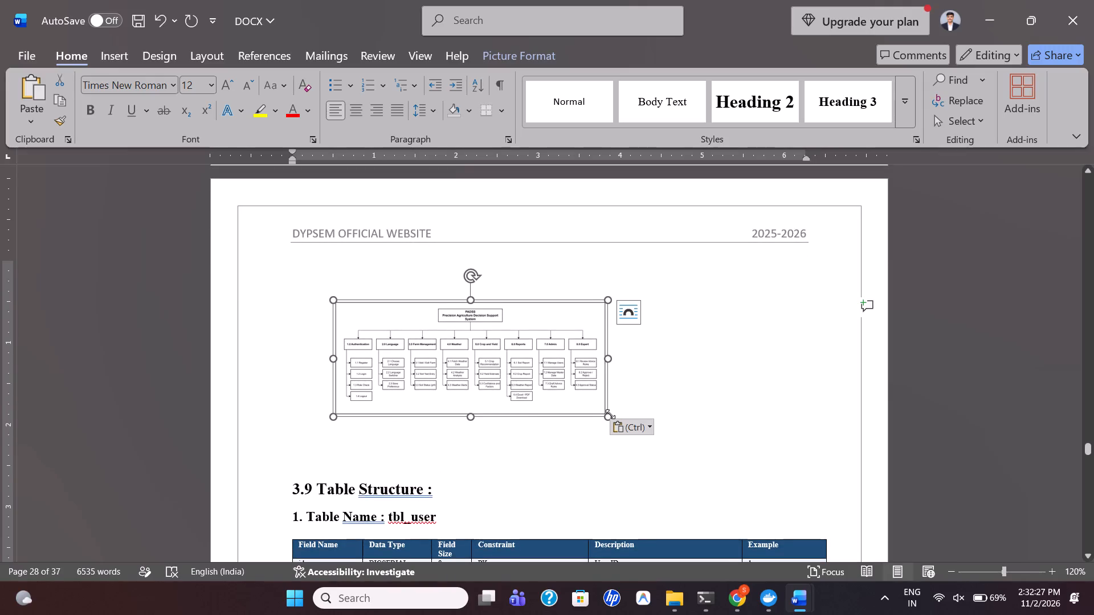
drag(610, 414, 761, 419)
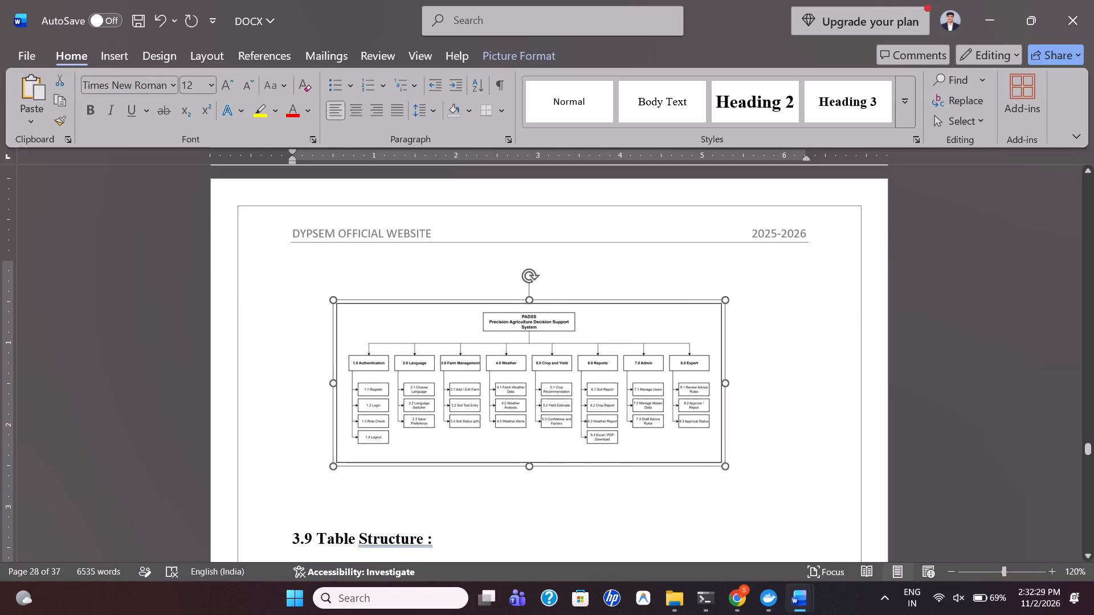
drag(761, 419, 771, 421)
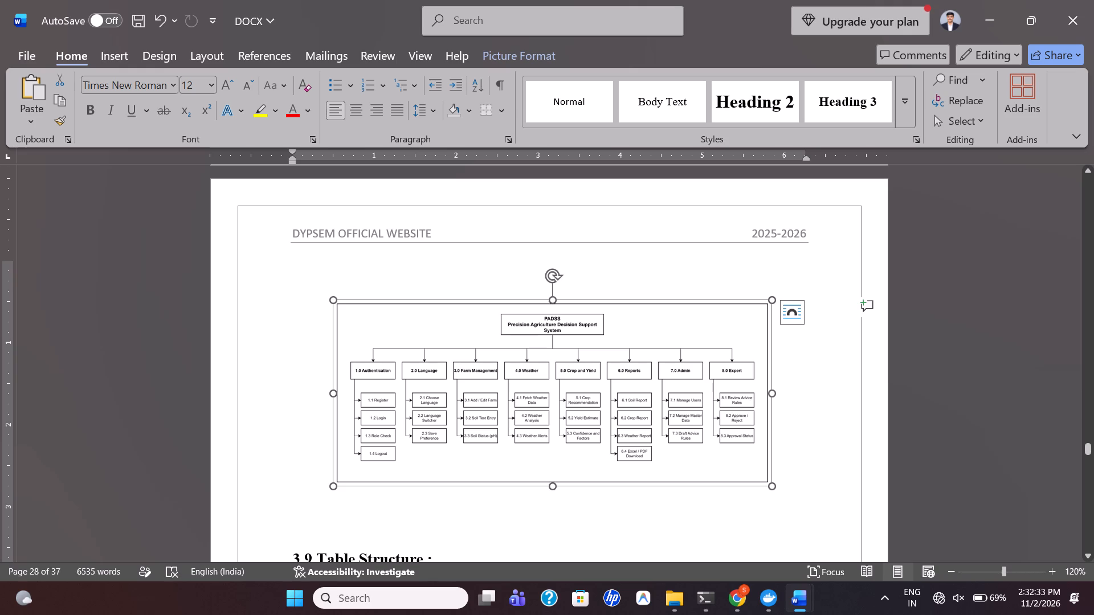
Stretch the PADSS diagram image downward, keeping its width, until it is about 5.3 inches tall.
drag(553, 487, 561, 582)
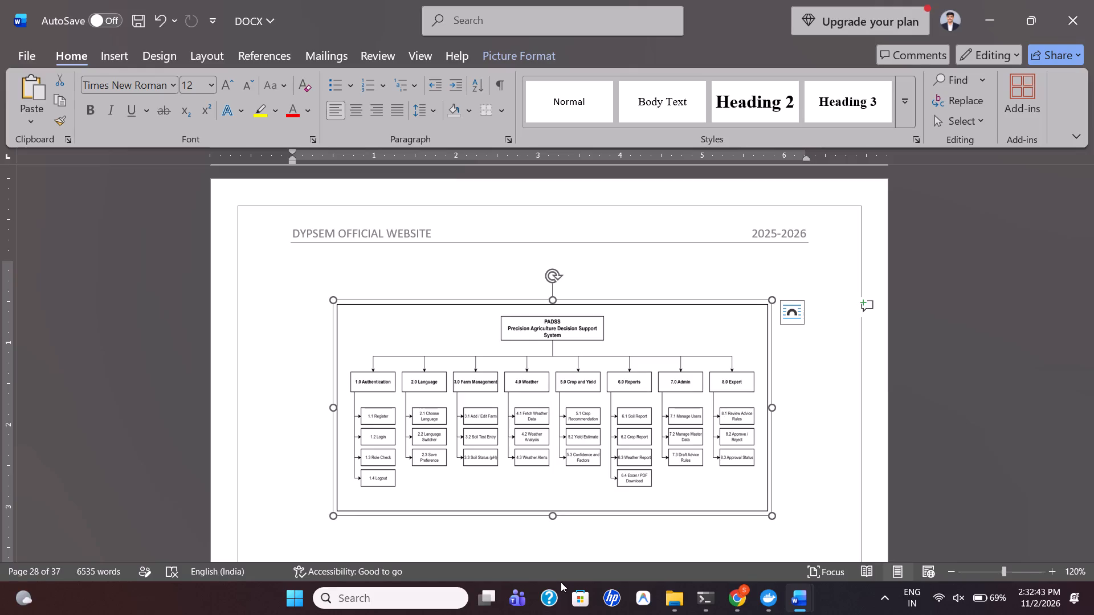
scroll(561, 582, down, 3)
scroll(549, 408, down, 1)
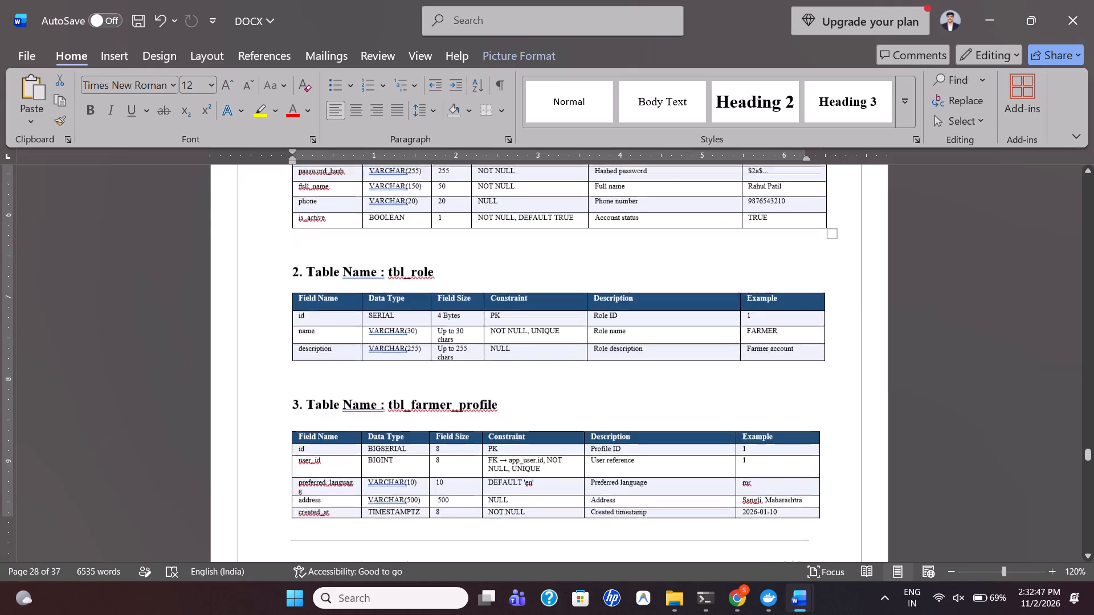
scroll(549, 408, down, 1)
scroll(549, 408, up, 1)
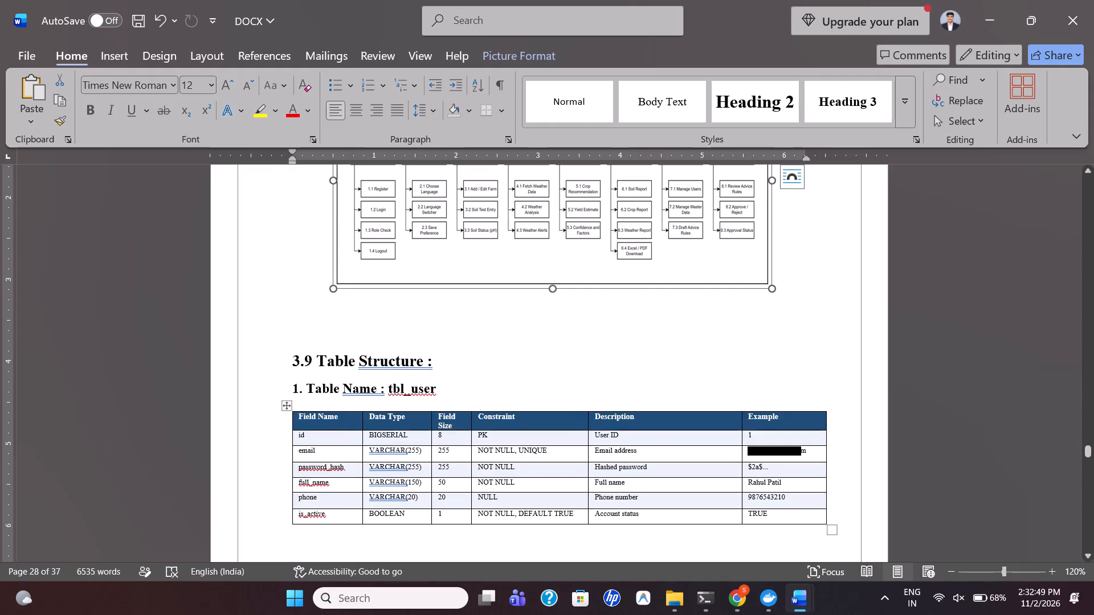
drag(550, 290, 550, 352)
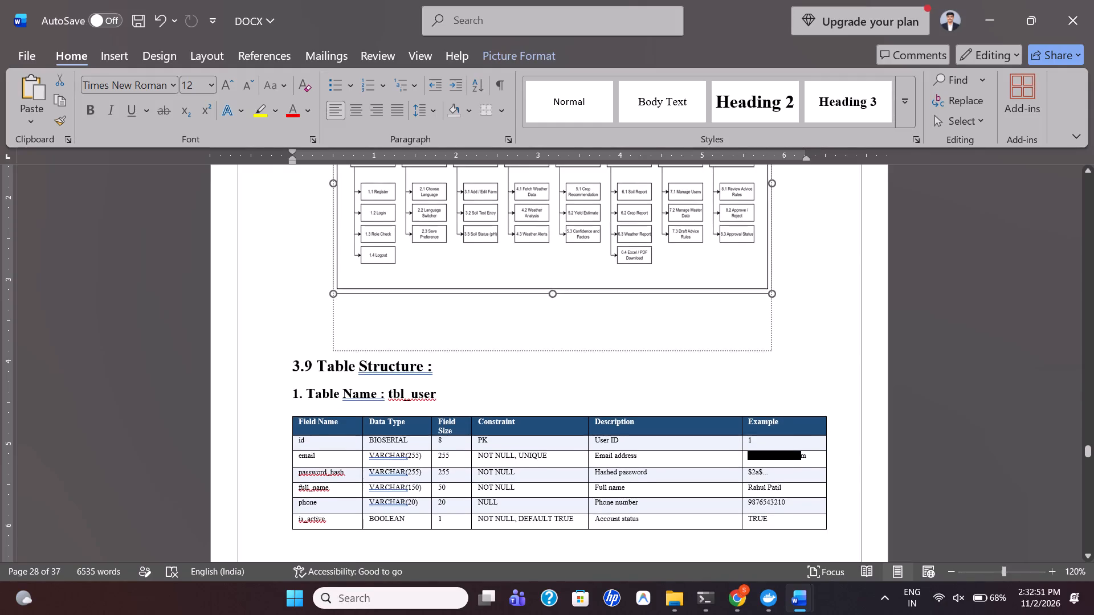
drag(550, 352, 550, 364)
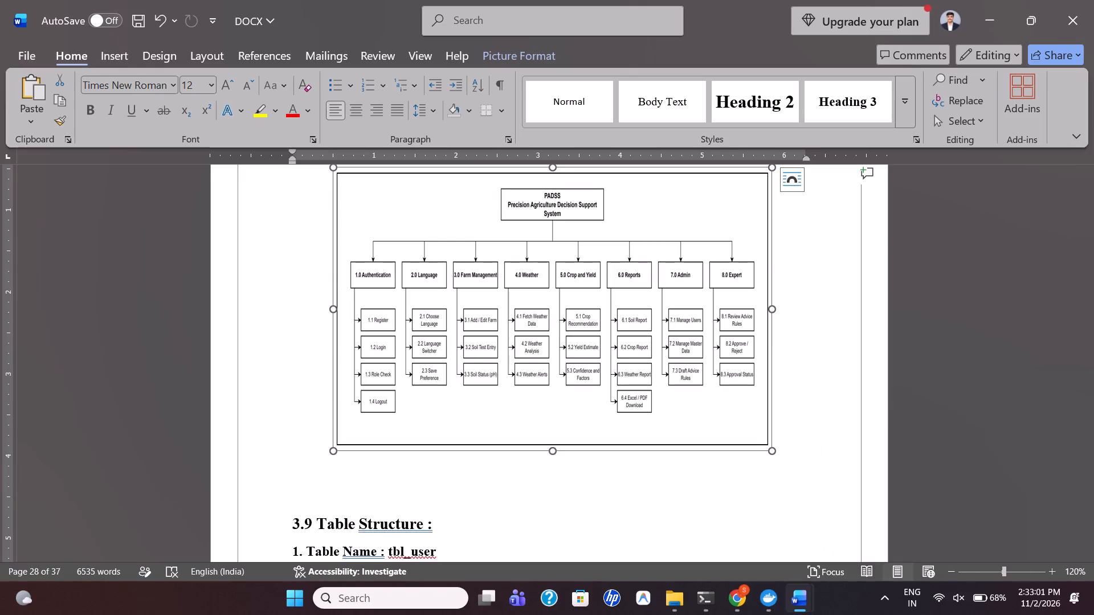
scroll(550, 364, down, 1)
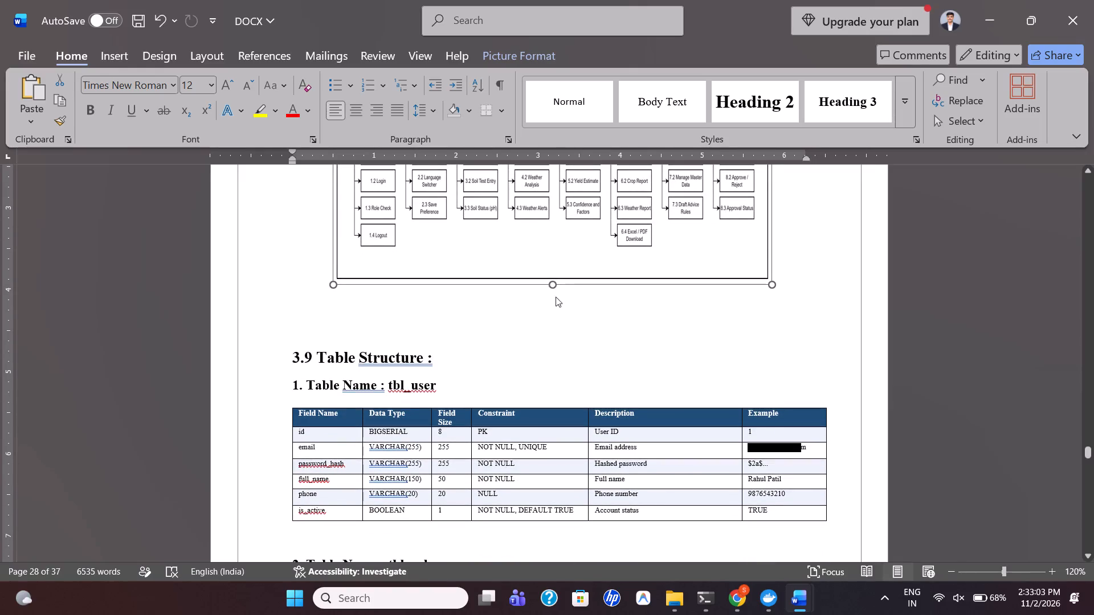
drag(551, 286, 556, 345)
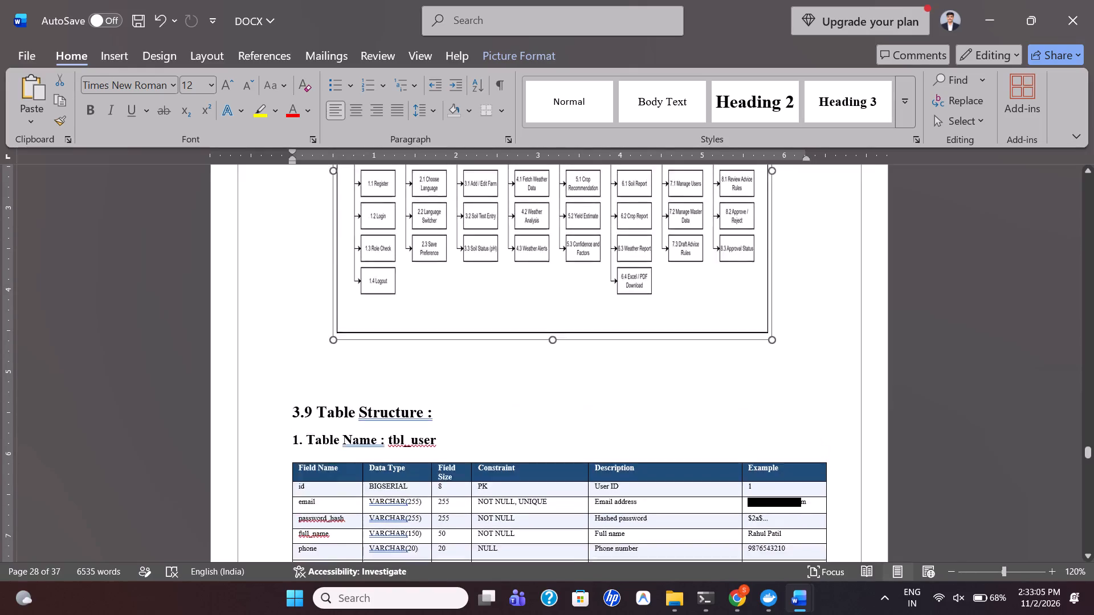
drag(556, 345, 558, 442)
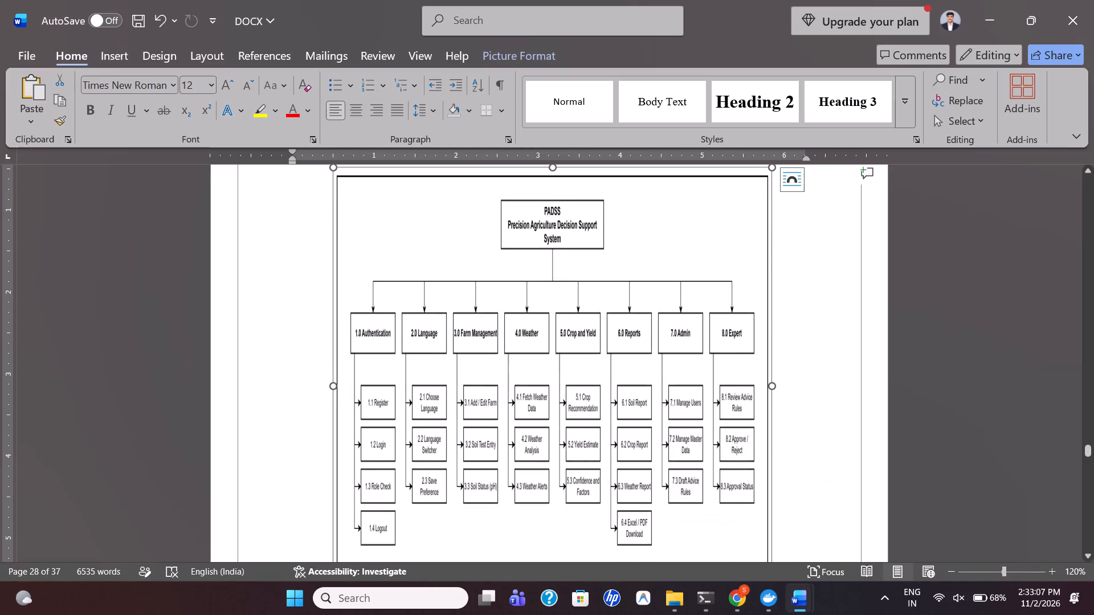
scroll(558, 442, up, 1)
scroll(558, 442, down, 2)
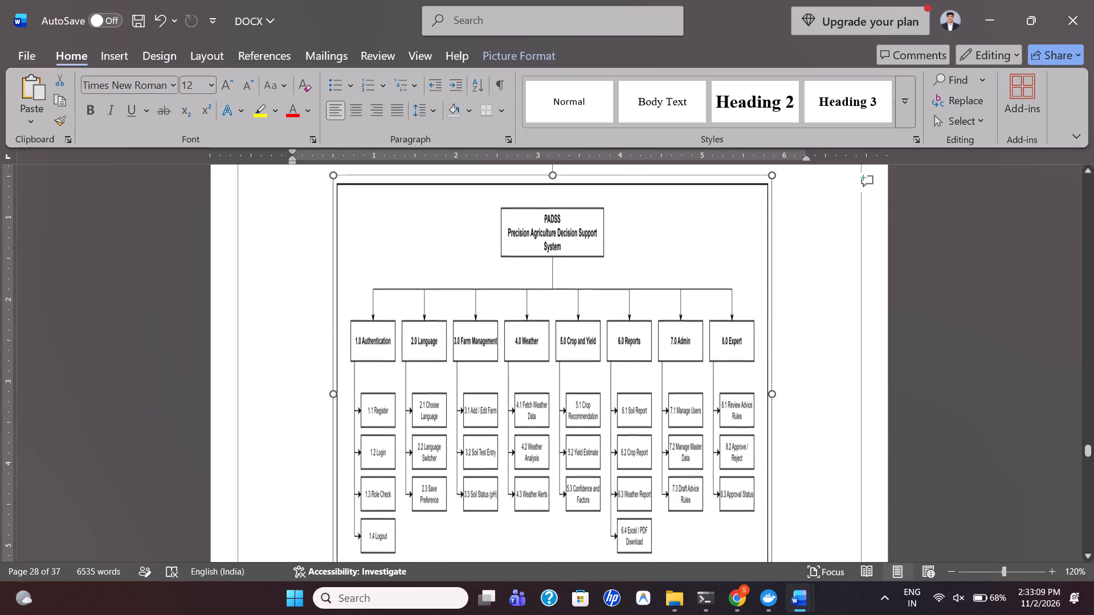
Widen the PADSS diagram image slightly to about 5.5 inches, extending its right edge to the 6-inch ruler mark.
drag(770, 393, 774, 393)
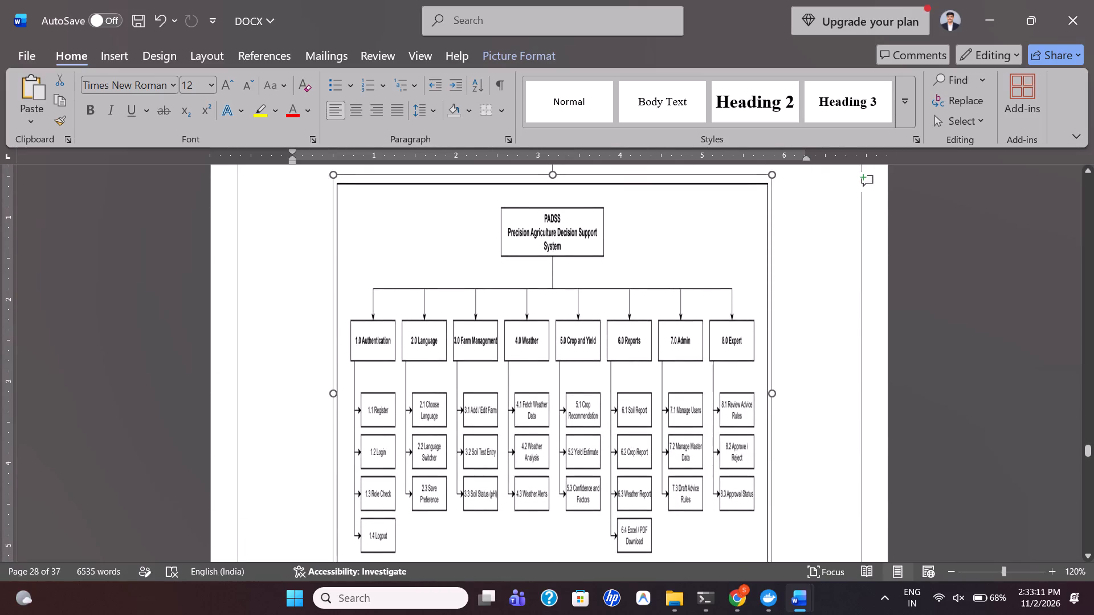
drag(774, 393, 783, 393)
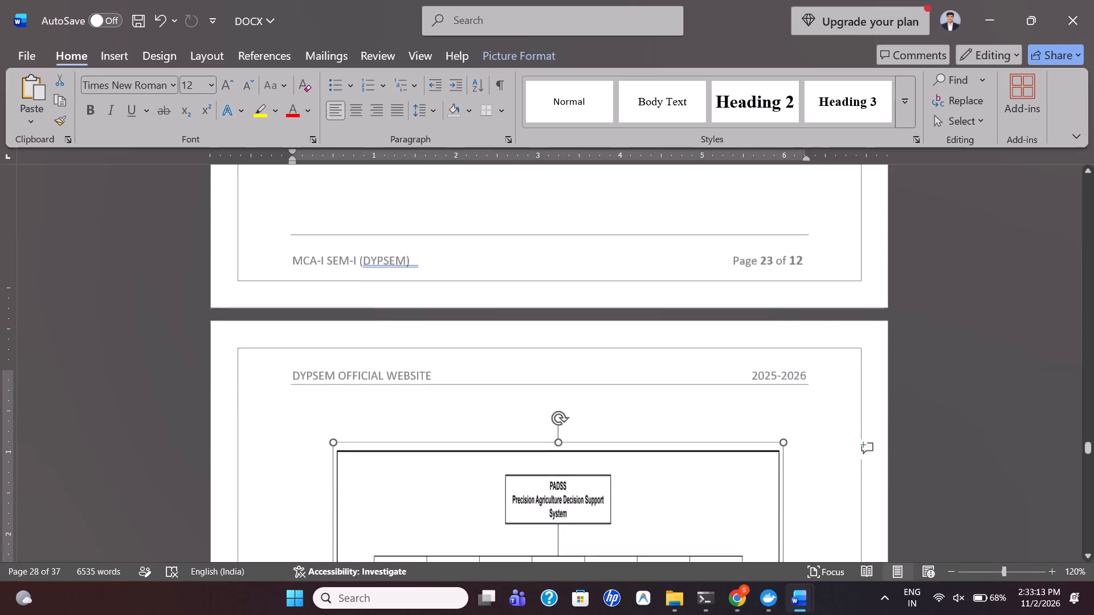
scroll(783, 393, down, 1)
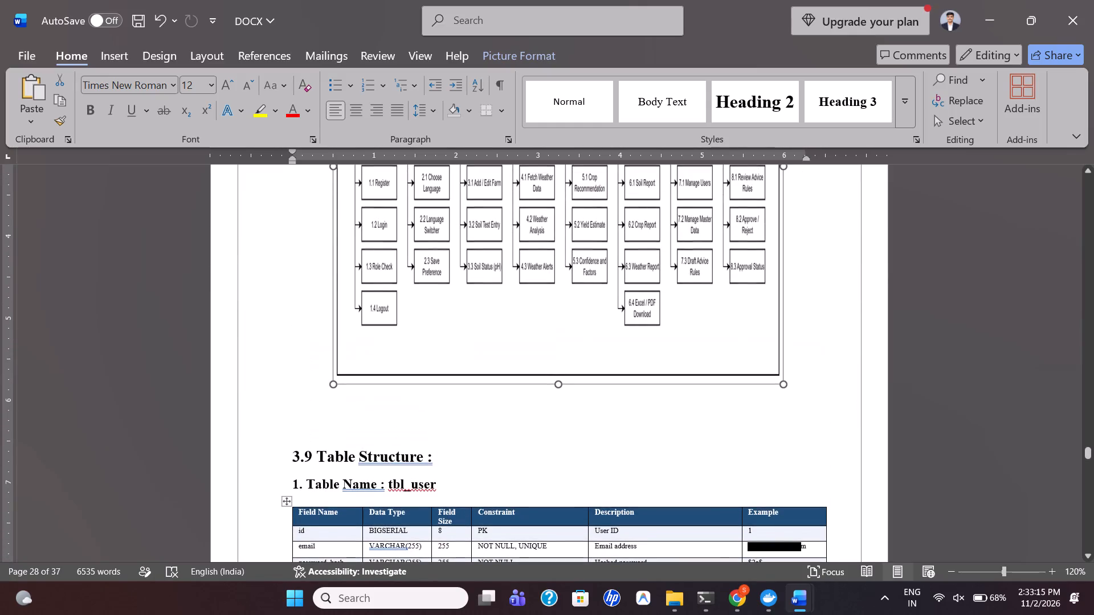
scroll(565, 296, up, 1)
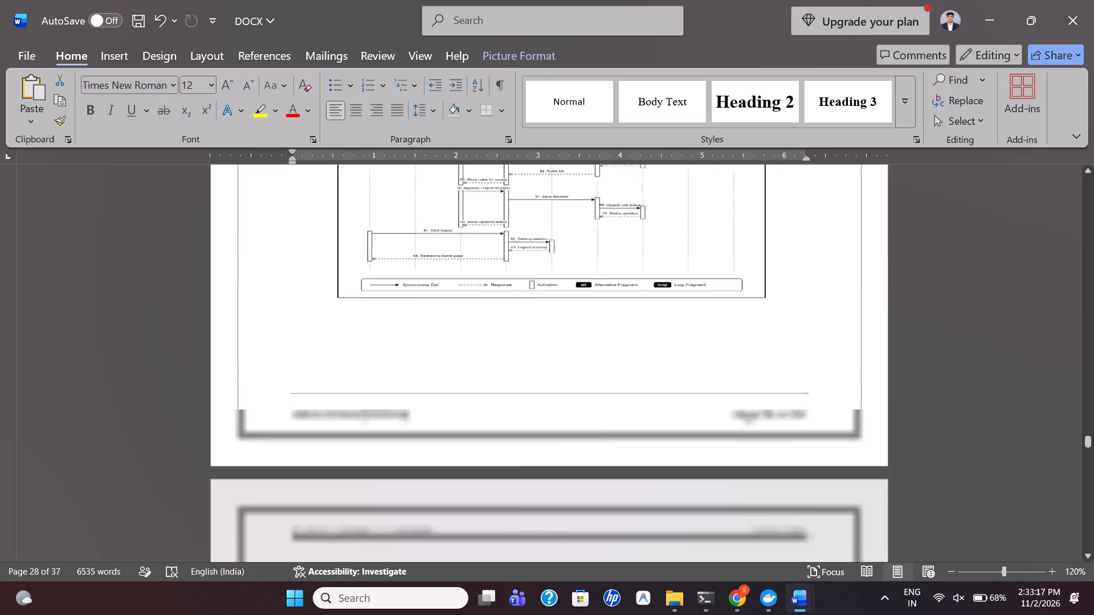
Switch to the DYPSEM Docx Final (4) reference and copy its "Module Hierarchy Diagram" section heading.
scroll(565, 296, up, 1)
scroll(565, 296, down, 4)
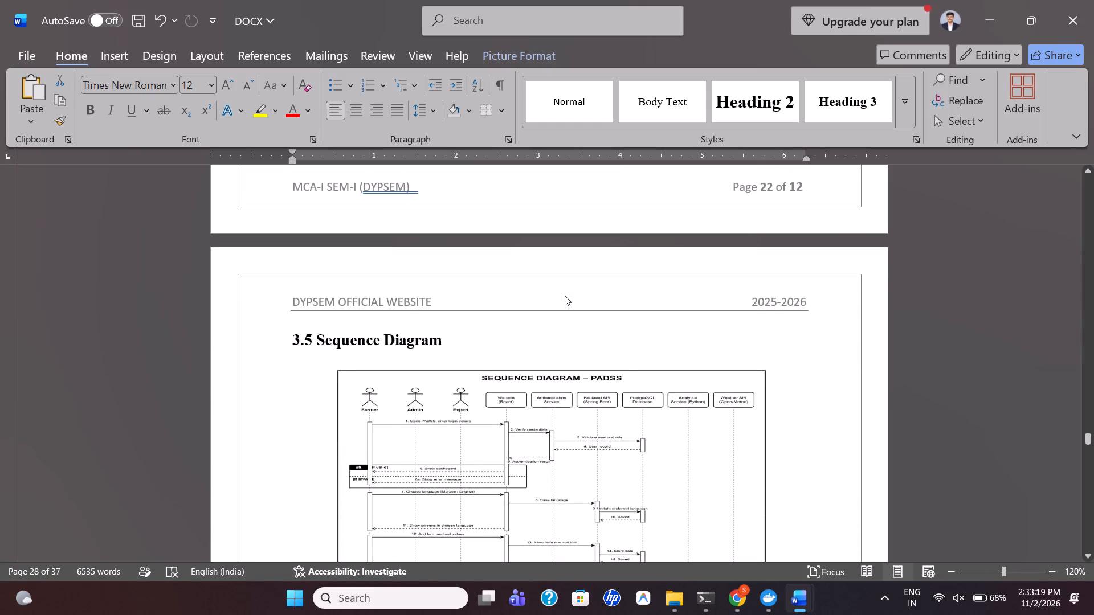
scroll(565, 296, down, 3)
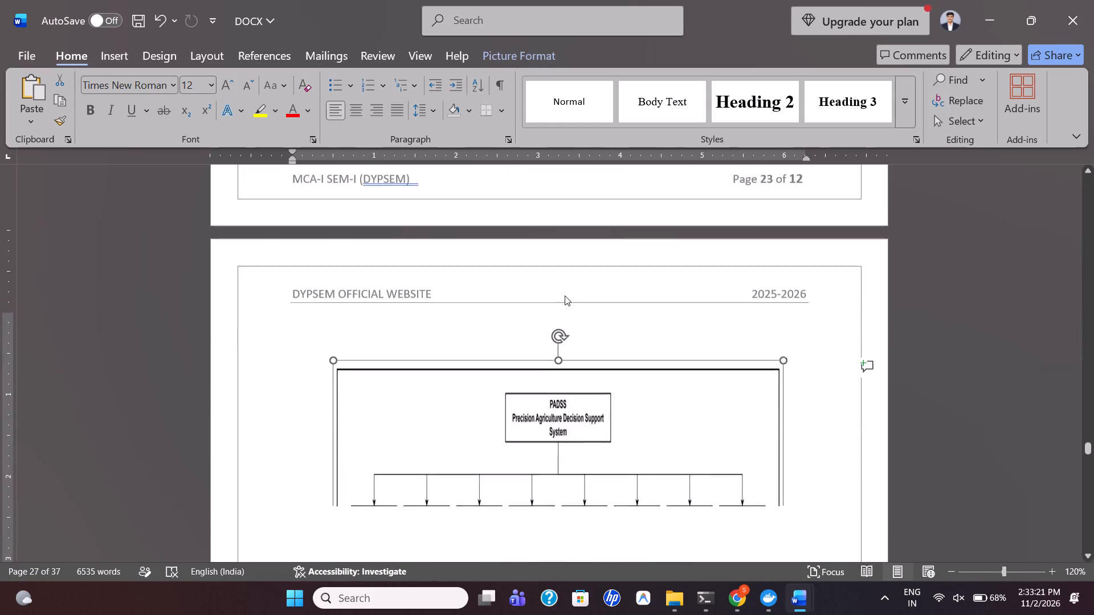
scroll(565, 296, down, 1)
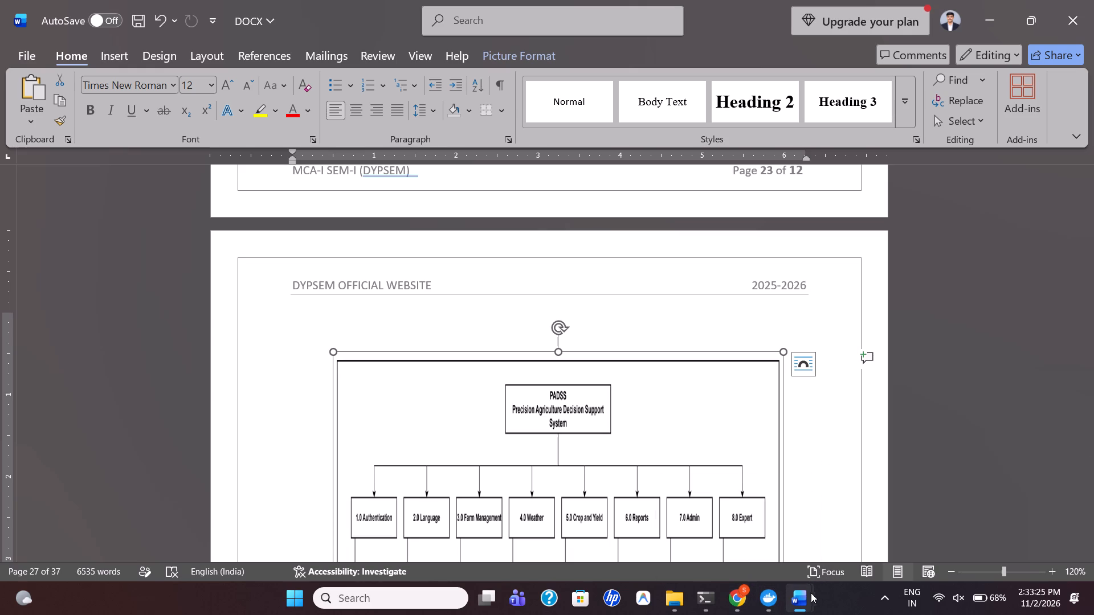
click(888, 501)
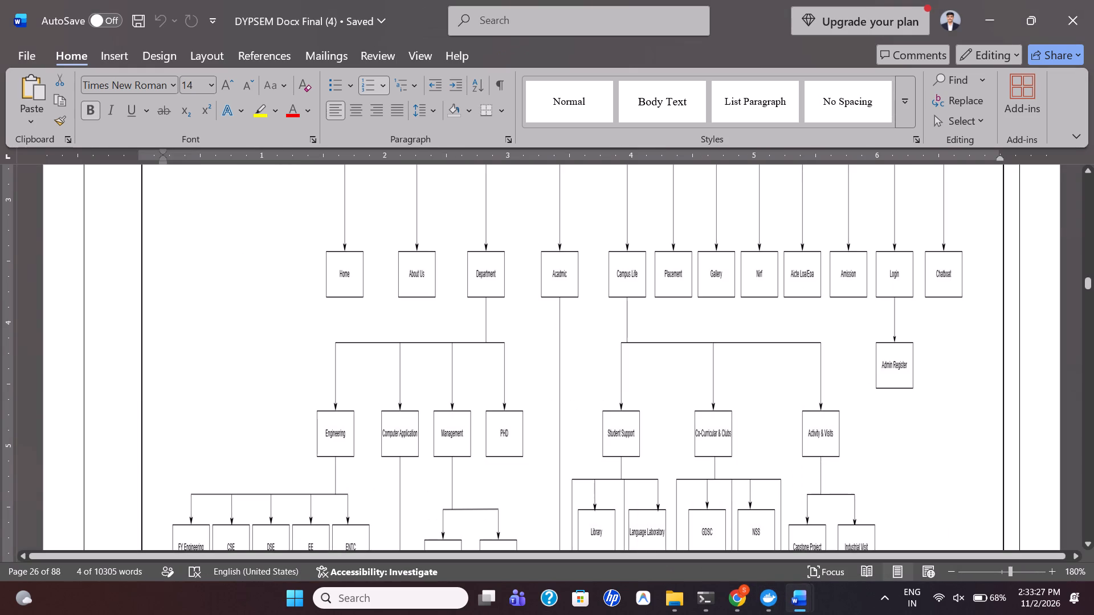
scroll(579, 314, up, 2)
scroll(579, 314, down, 1)
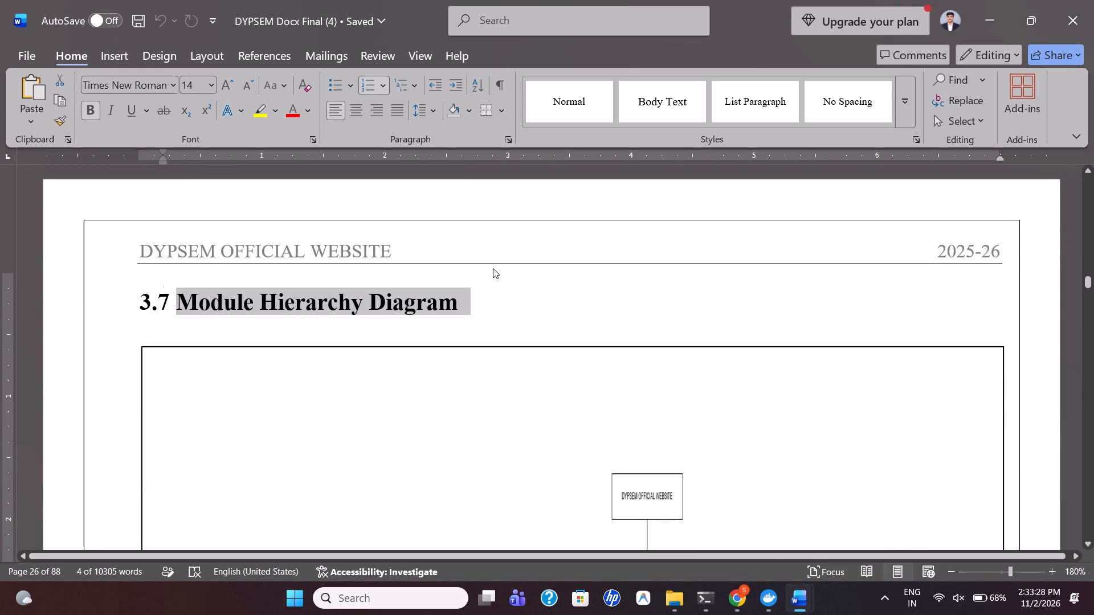
click(474, 291)
drag(474, 291, 266, 321)
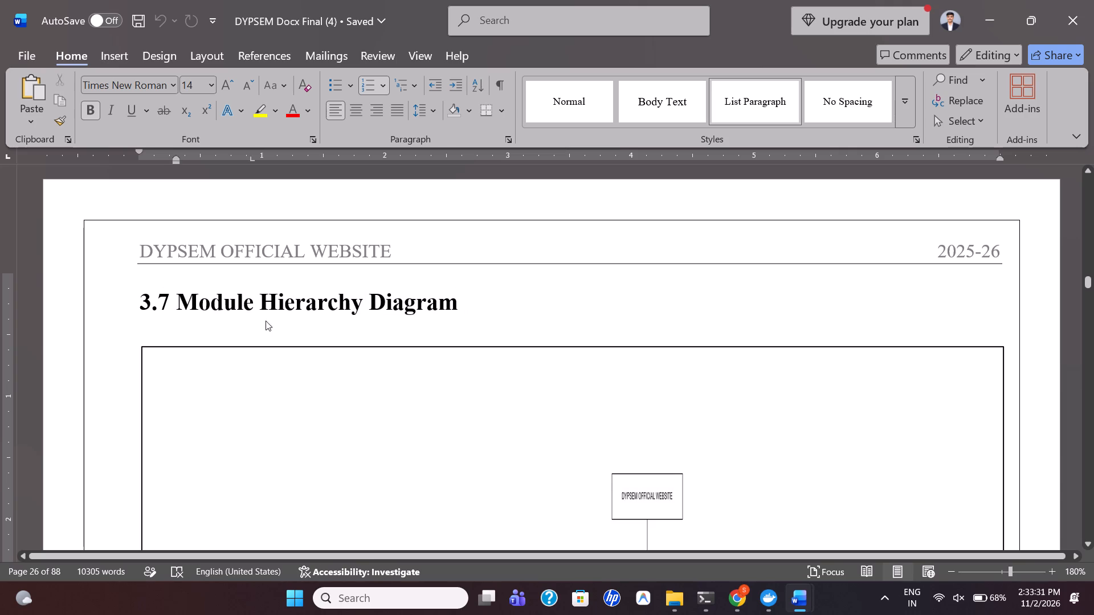
drag(266, 321, 130, 287)
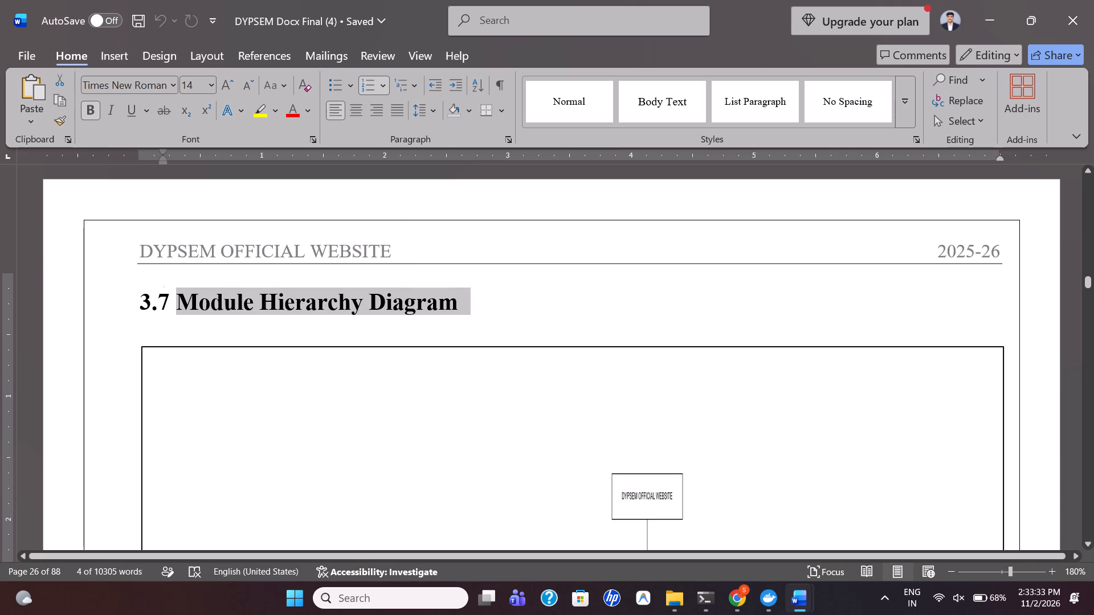
key(ctrl+c)
key(ctrl+c)
key(ctrl+c)
key(ctrl+c)
key(ctrl+c)
key(ctrl+c)
key(ctrl+c)
key(ctrl+c)
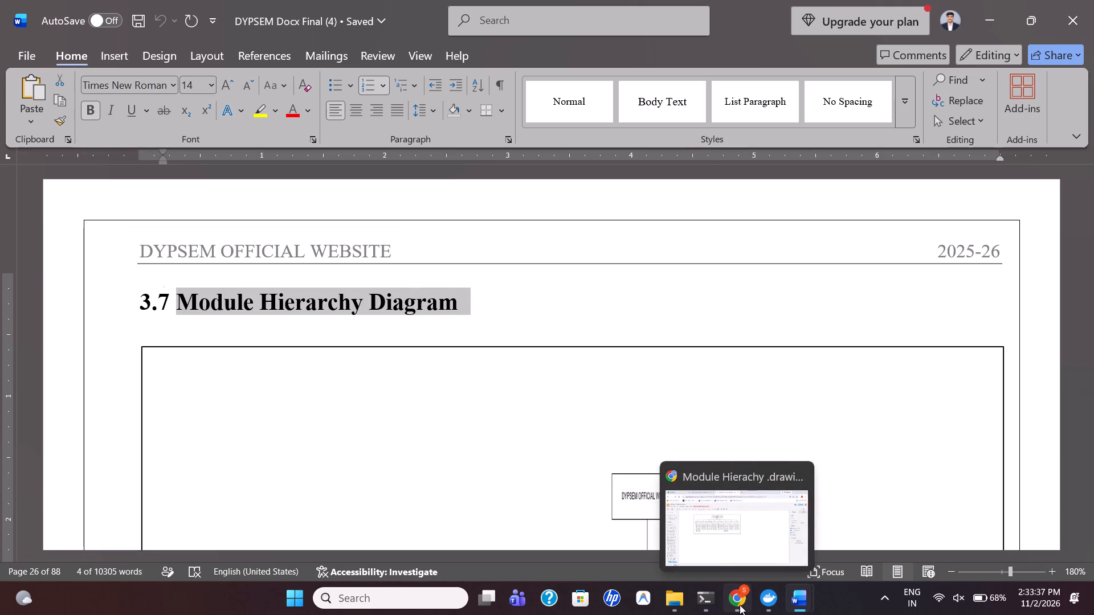
Return to the DOCX report, paste the copied heading above the PADSS diagram, and remove the extra empty line beneath it.
click(707, 523)
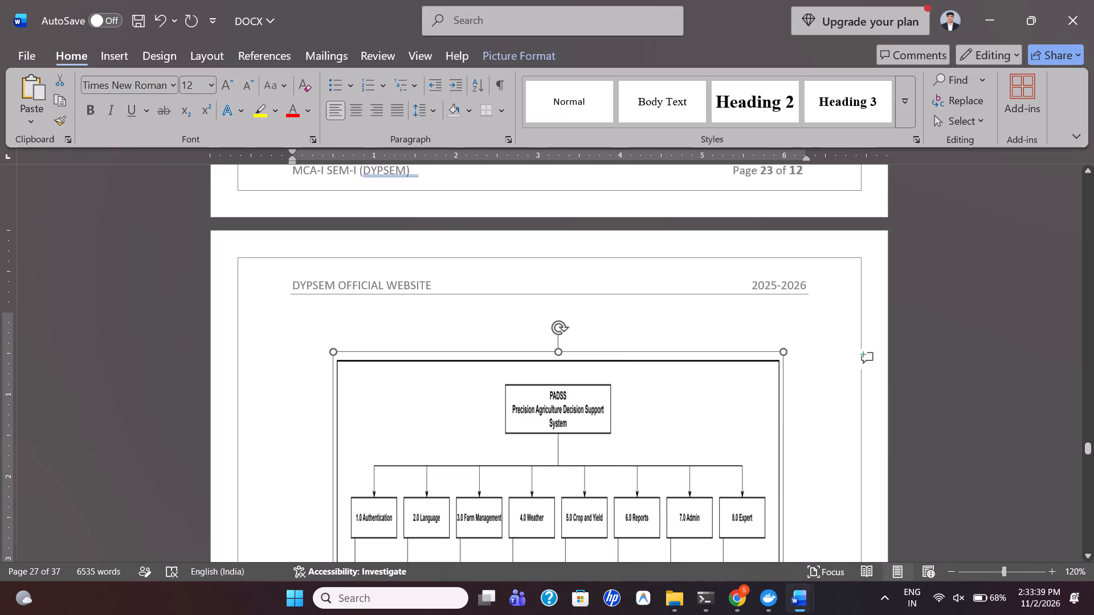
click(364, 320)
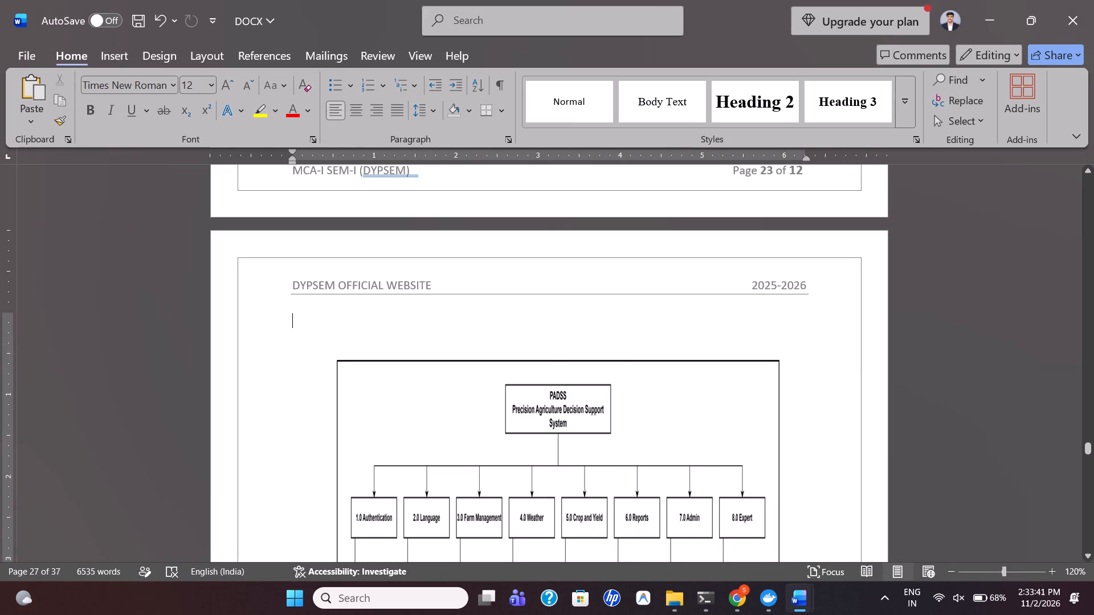
key(ctrl+v)
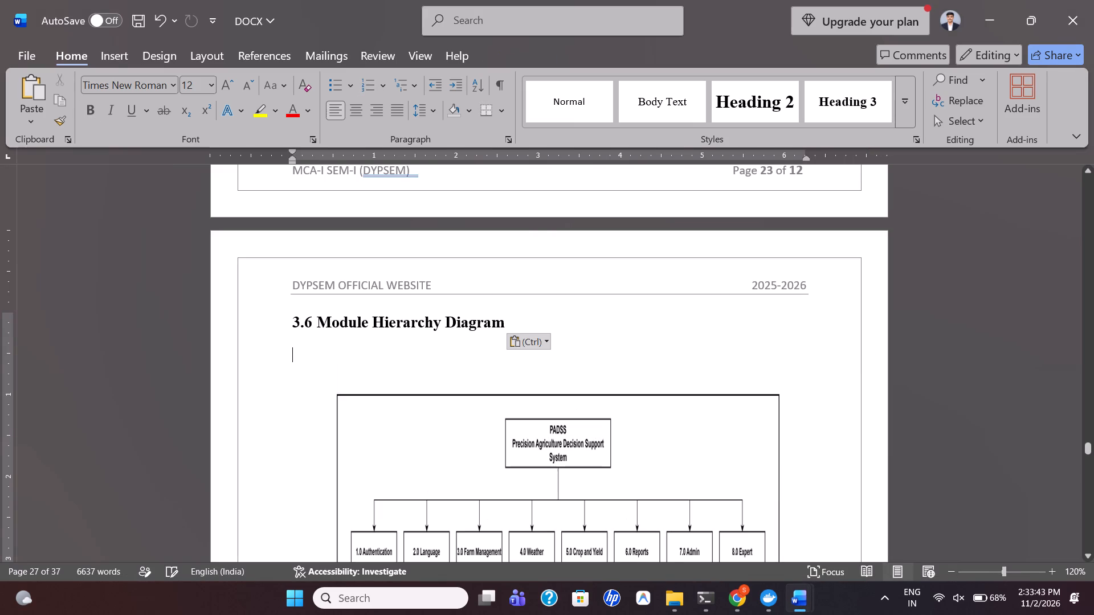
key(Delete)
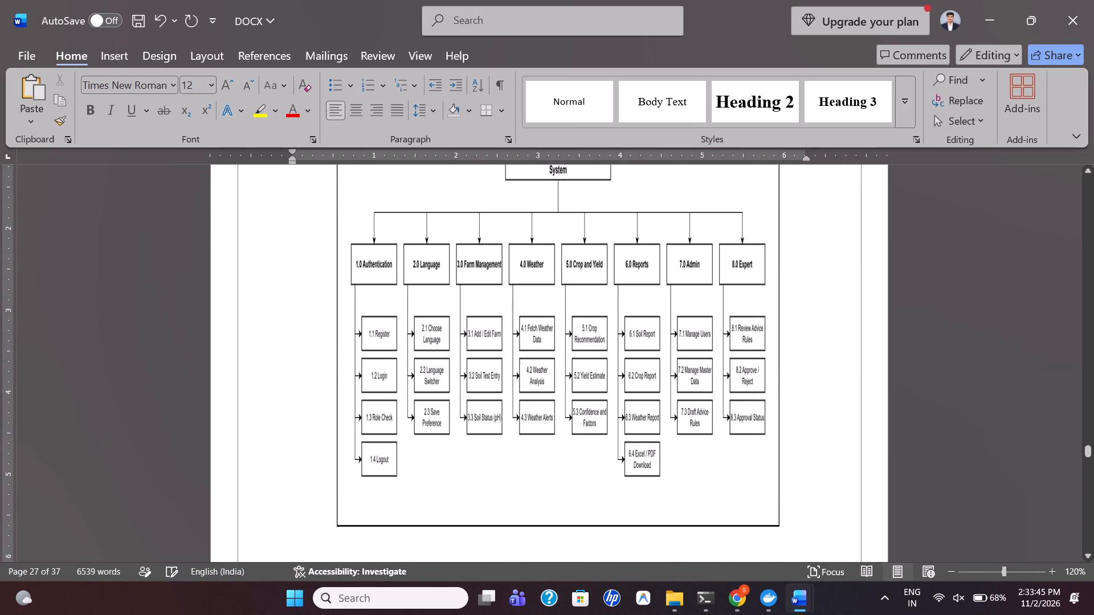
Review the page layout of the Module Hierarchy Diagram section and the 3.9 Table Structure tables that follow it.
scroll(364, 320, up, 7)
scroll(364, 320, down, 3)
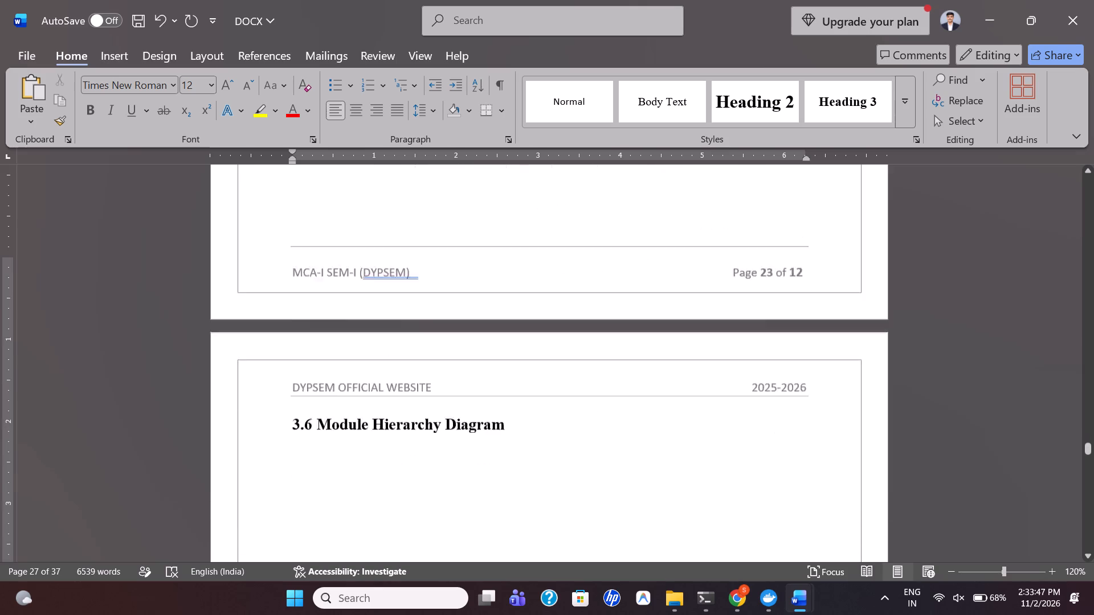
scroll(364, 320, down, 1)
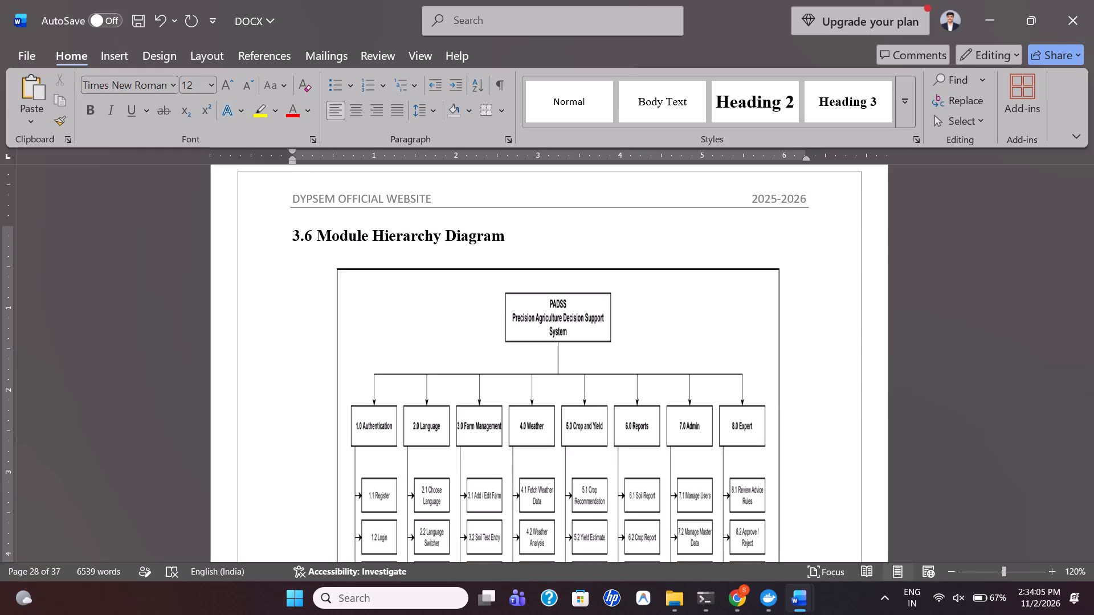
scroll(364, 320, down, 1)
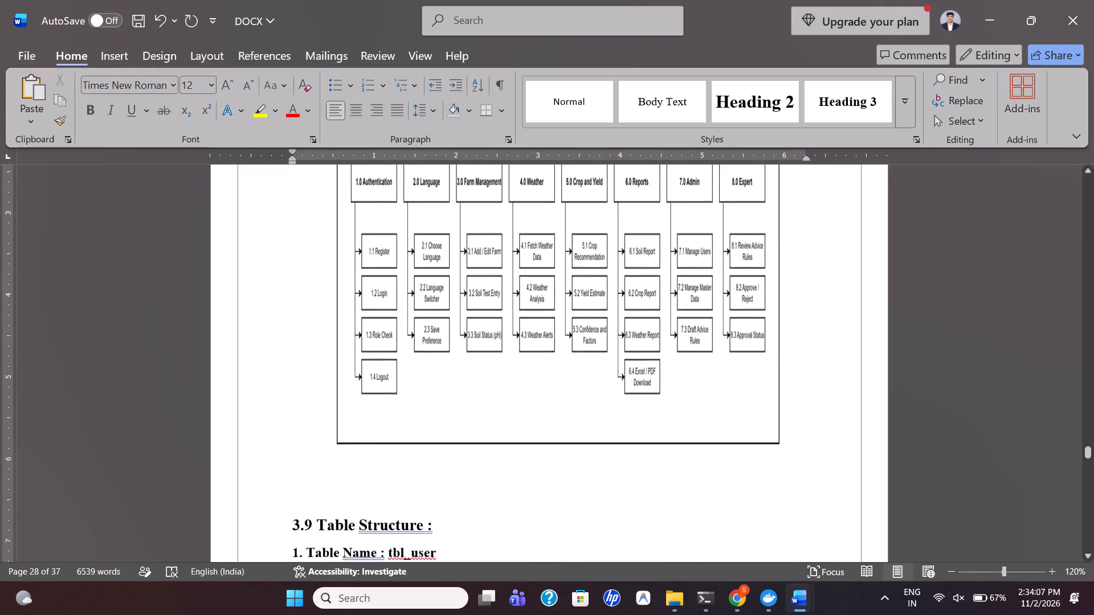
scroll(364, 320, right, 1)
scroll(364, 320, down, 1)
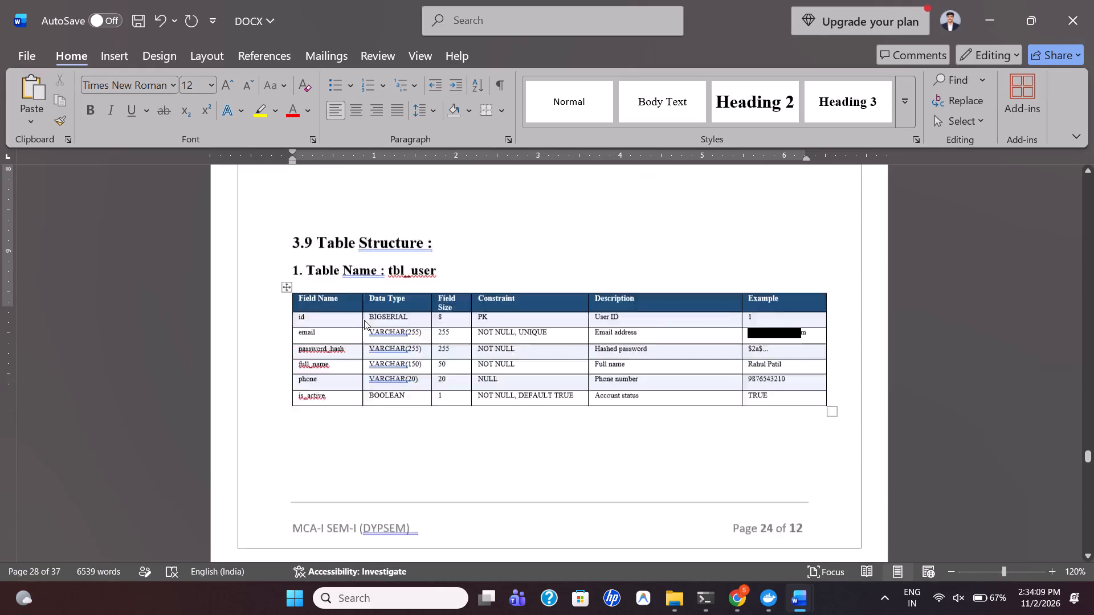
scroll(364, 320, down, 1)
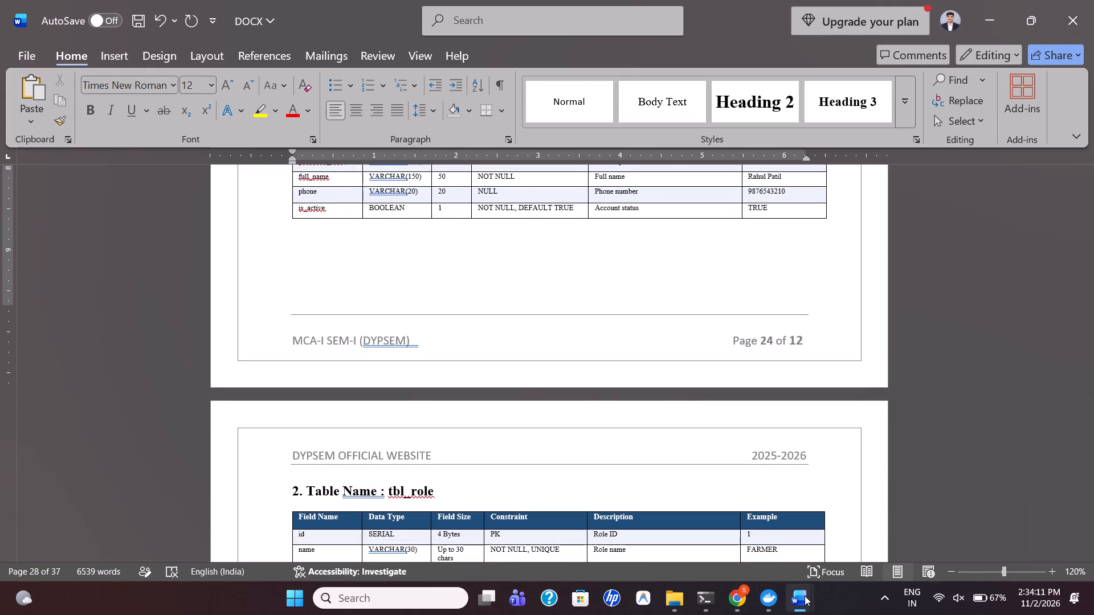
Switch to the DYPSEM Docx Final (4) reference and examine the site map diagram in section 3.8.
click(862, 531)
scroll(557, 394, down, 1)
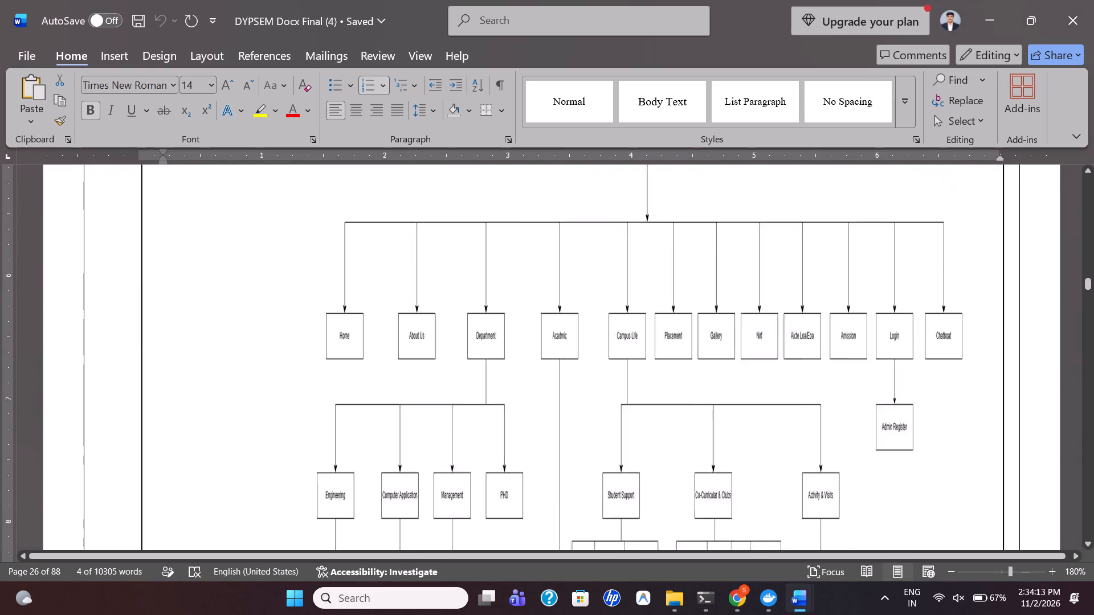
scroll(557, 394, down, 3)
right_click(557, 394)
ctrl+scroll(557, 394, down, 2)
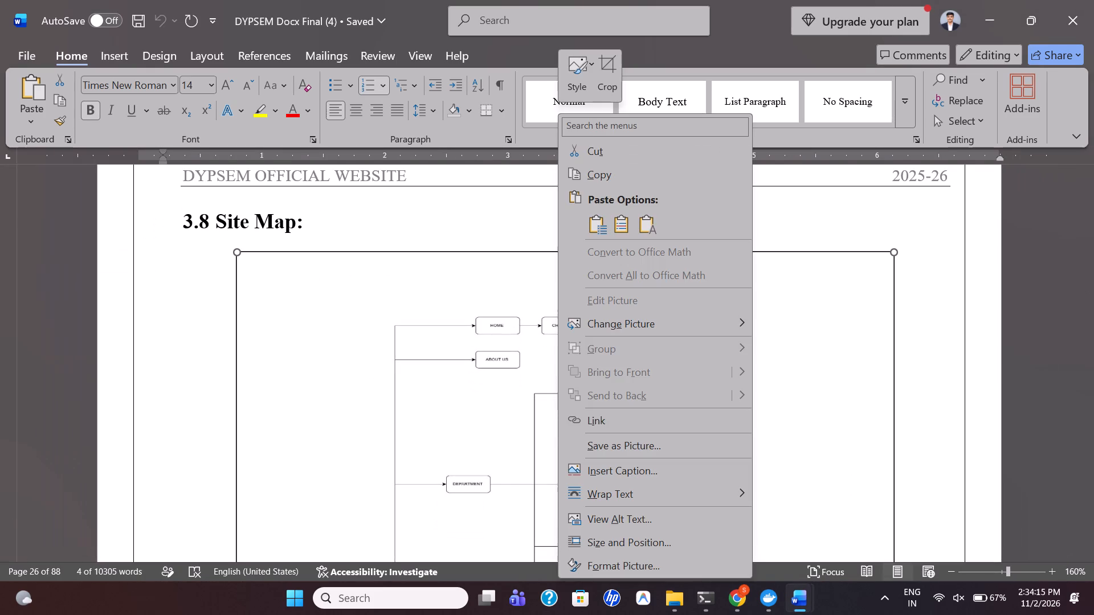
click(354, 408)
scroll(354, 408, down, 1)
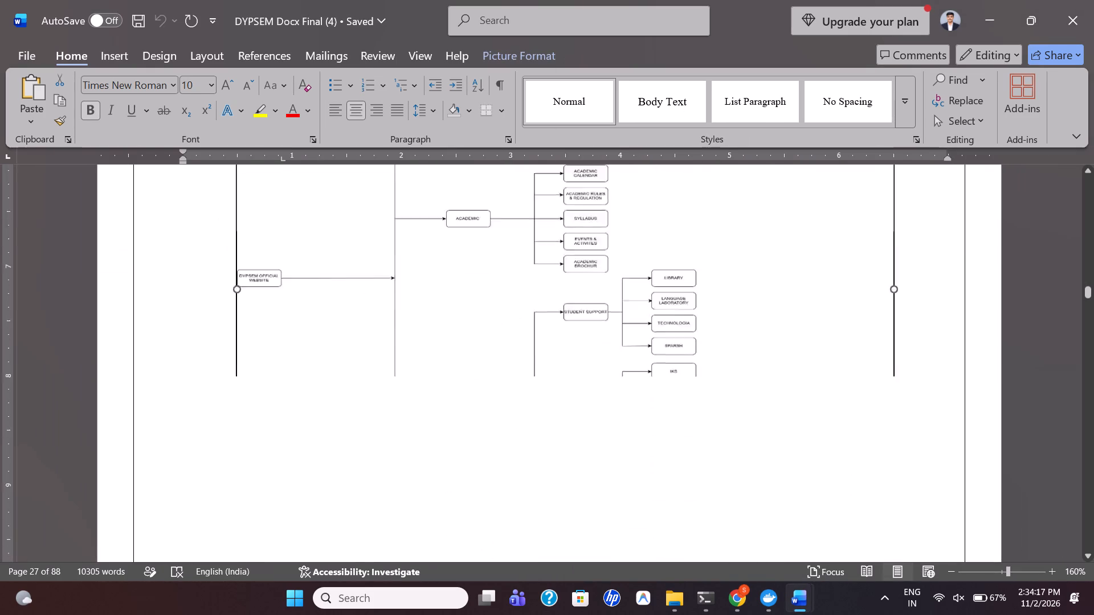
scroll(354, 408, down, 3)
scroll(354, 408, up, 3)
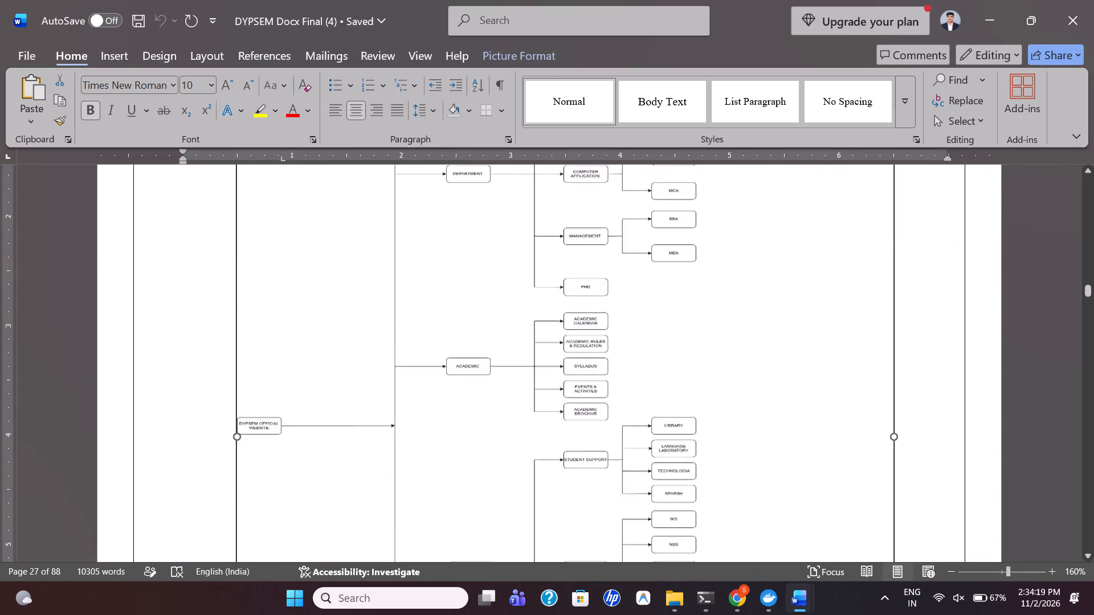
scroll(354, 408, up, 2)
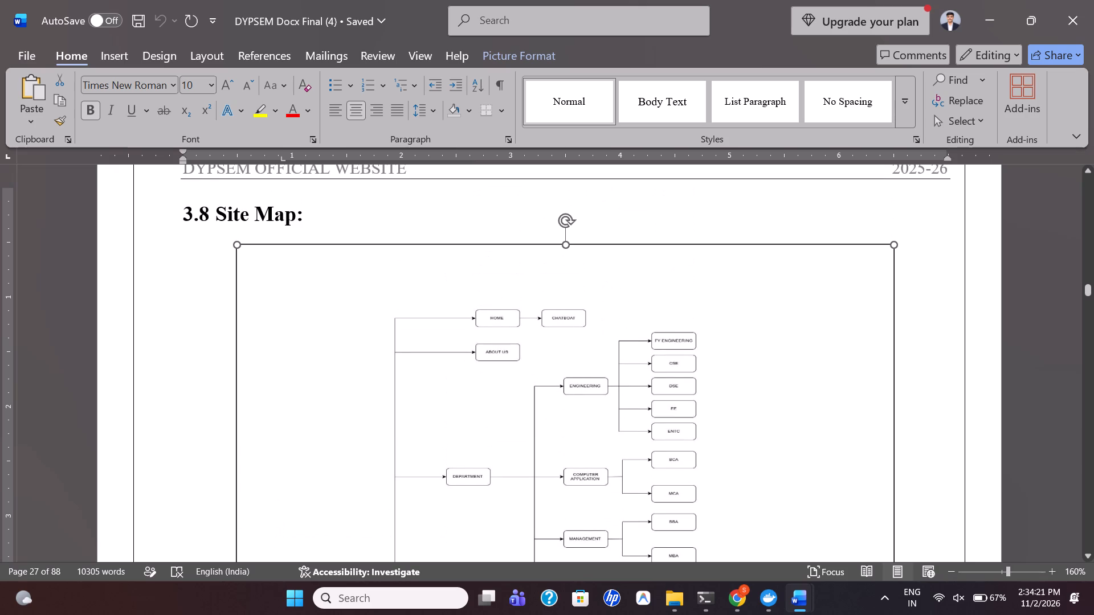
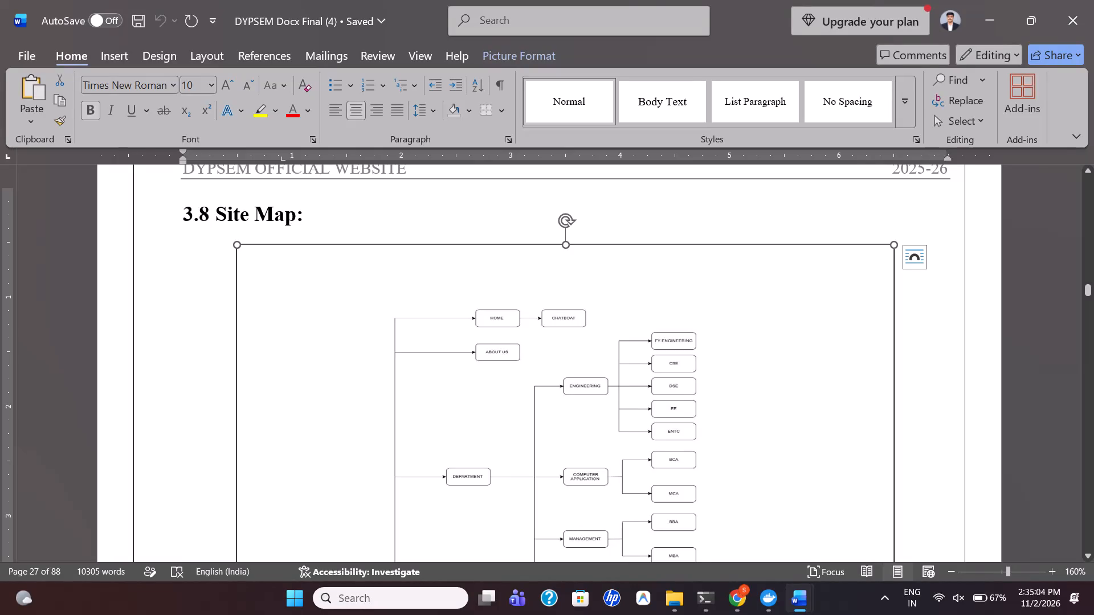
key(ctrl+c)
key(ctrl+c)
scroll(353, 383, down, 4)
scroll(353, 383, up, 3)
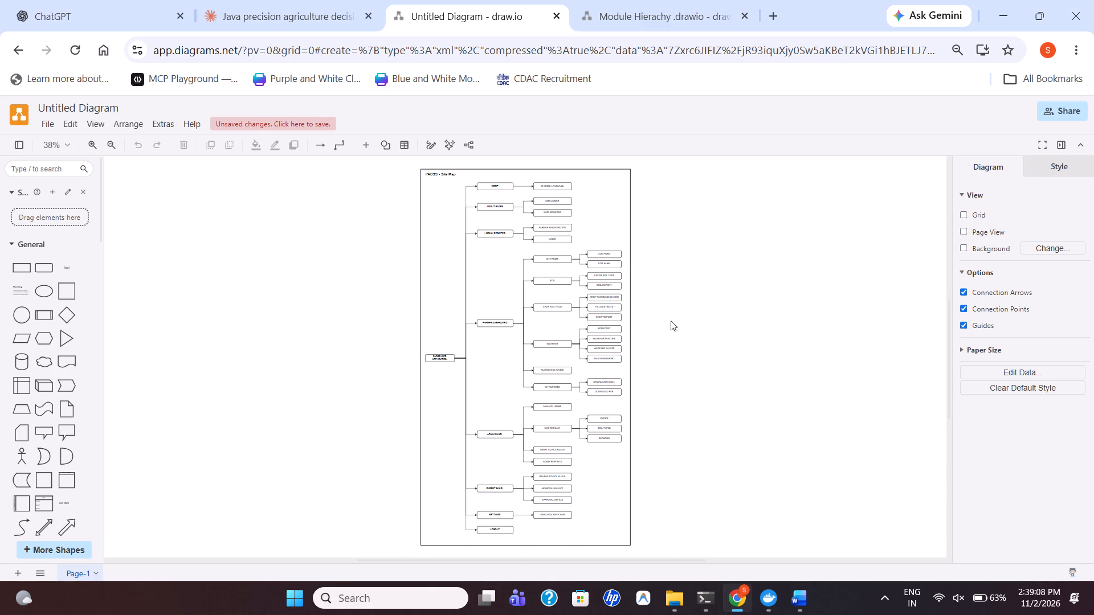
Examine the PADSS site map's overall layout and its Farmer Dashboard, Weather and Admin Panel branches in draw.io.
scroll(673, 321, up, 10)
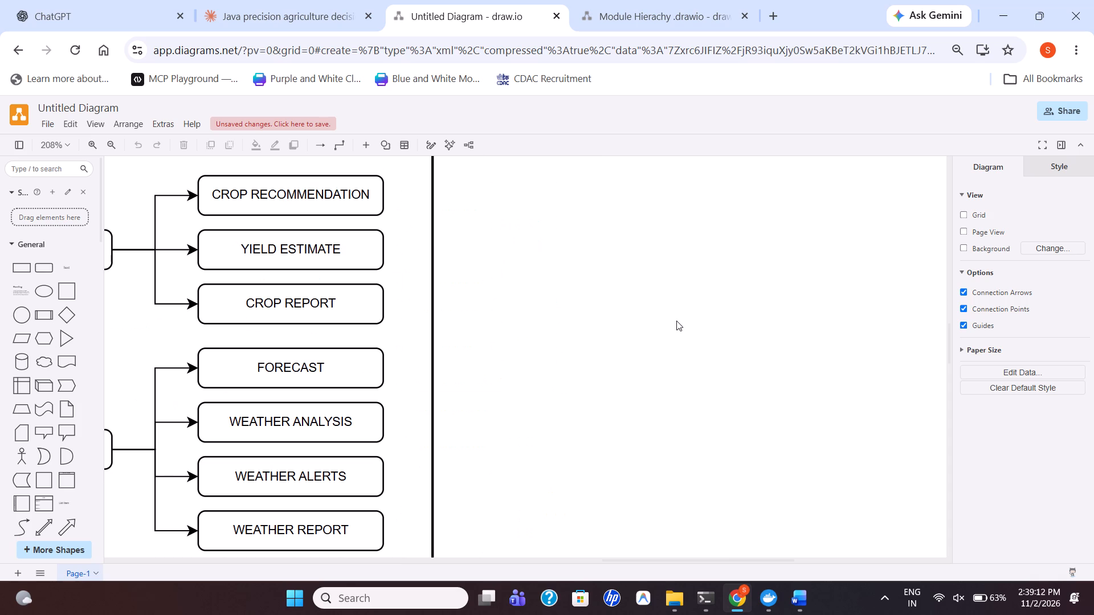
scroll(676, 321, down, 6)
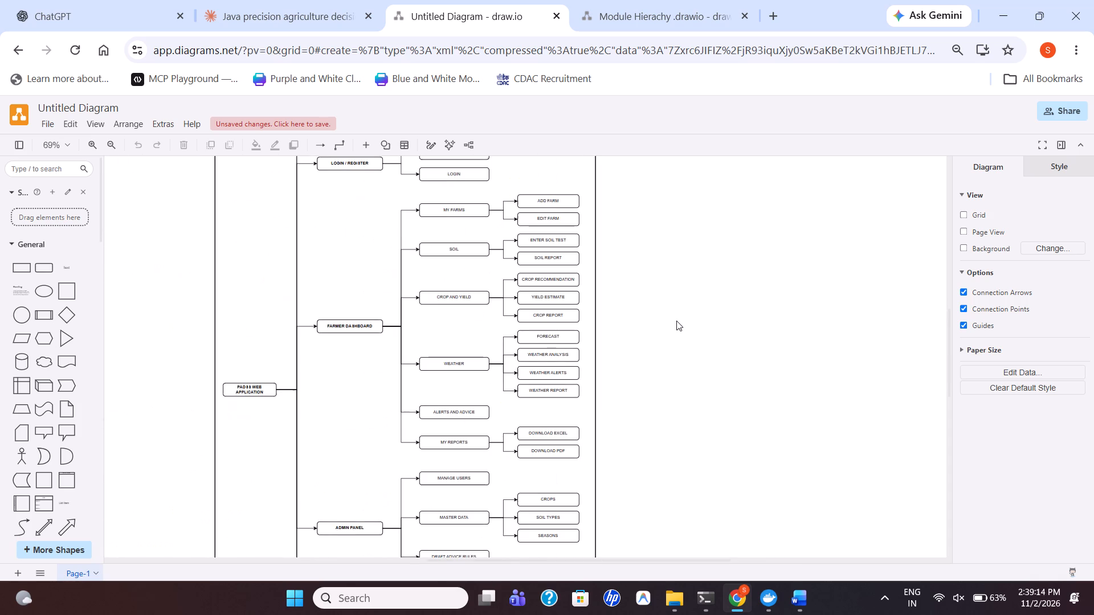
scroll(676, 321, down, 5)
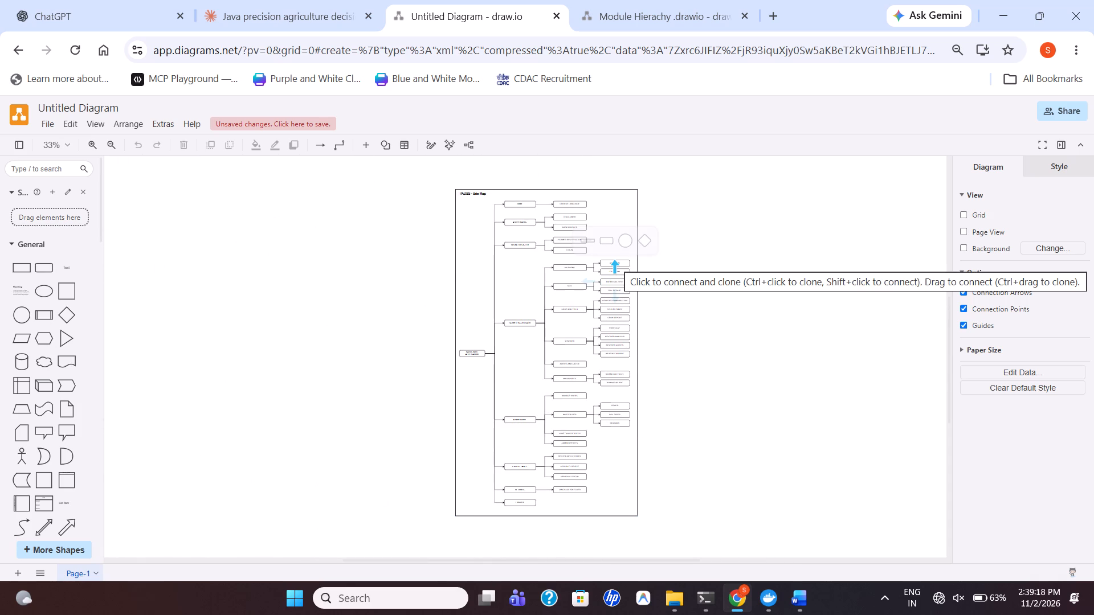
scroll(626, 337, up, 7)
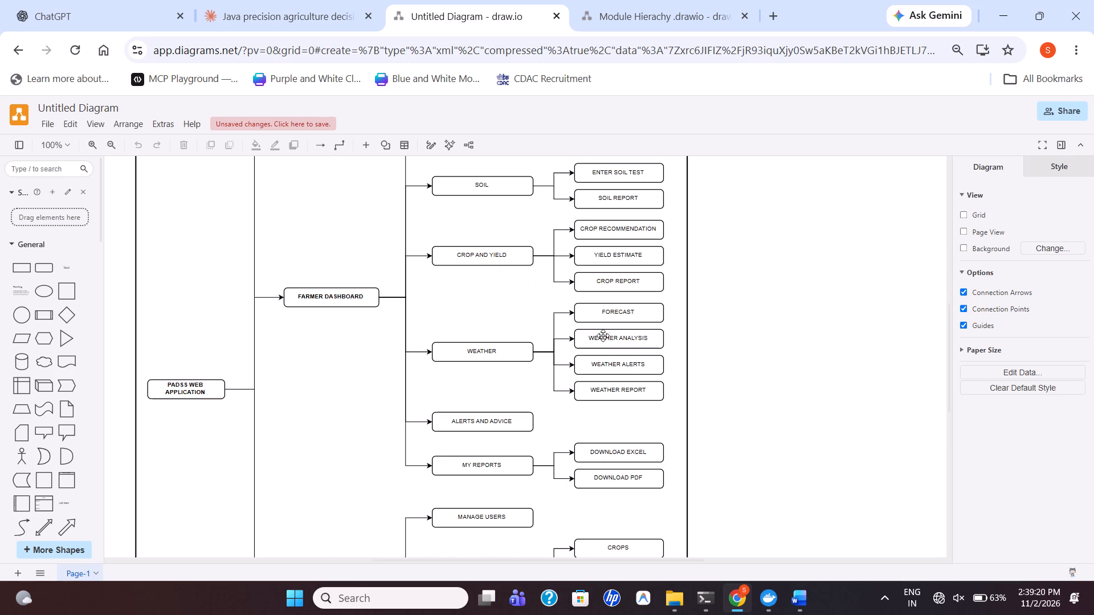
scroll(552, 325, down, 4)
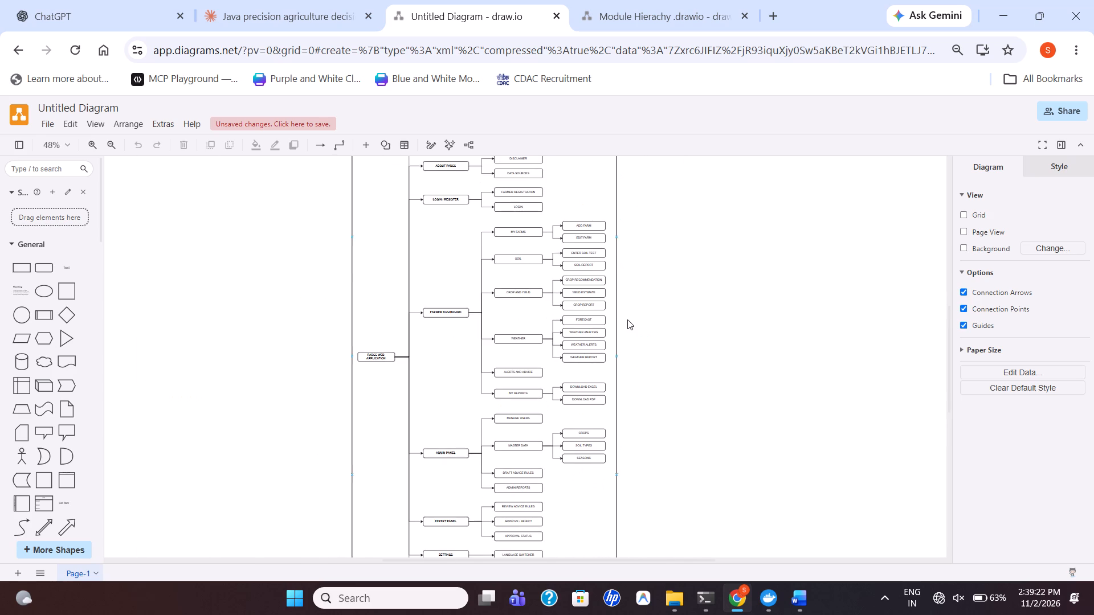
Move the "PADSS - Site Map" title horizontally to about the centre of the diagram frame, just above the HOME row.
ctrl+drag(673, 267, 682, 392)
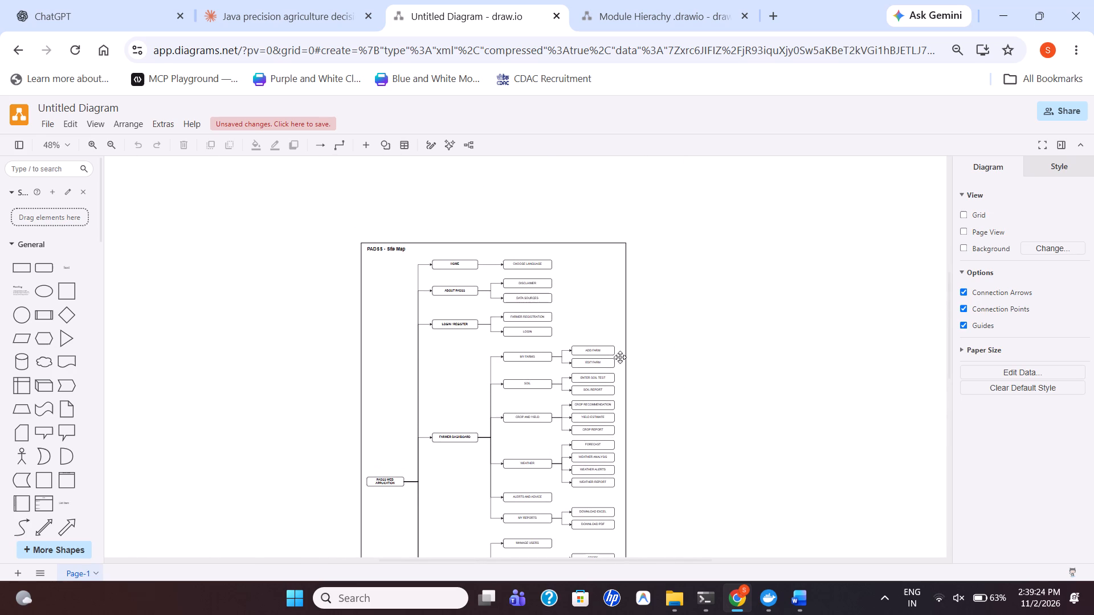
scroll(549, 342, up, 5)
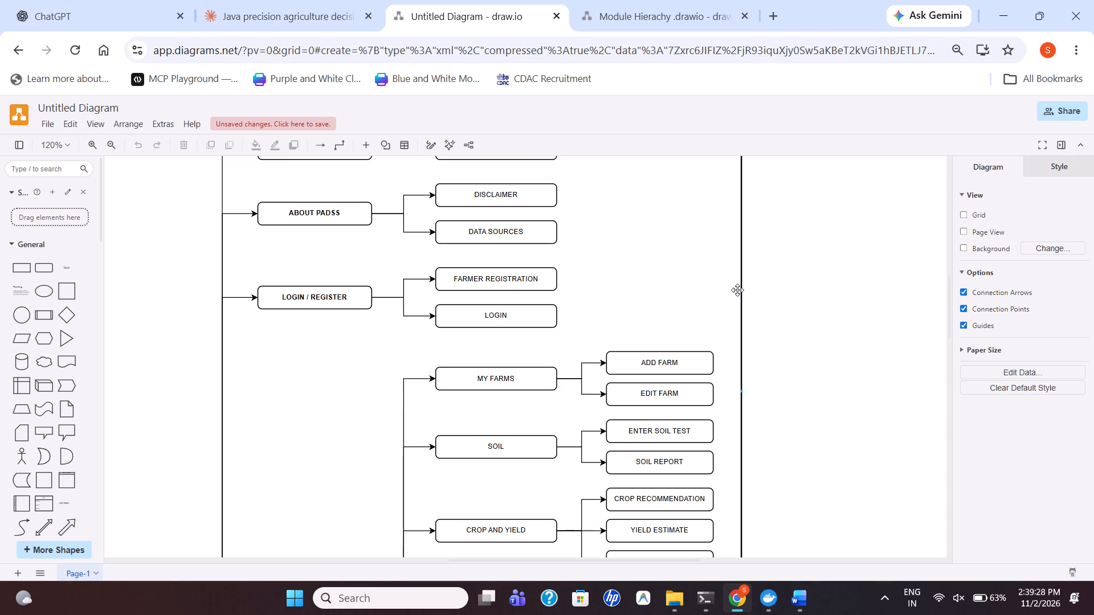
scroll(744, 285, down, 5)
scroll(777, 296, up, 4)
ctrl+scroll(783, 296, down, 2)
ctrl+drag(783, 296, 805, 367)
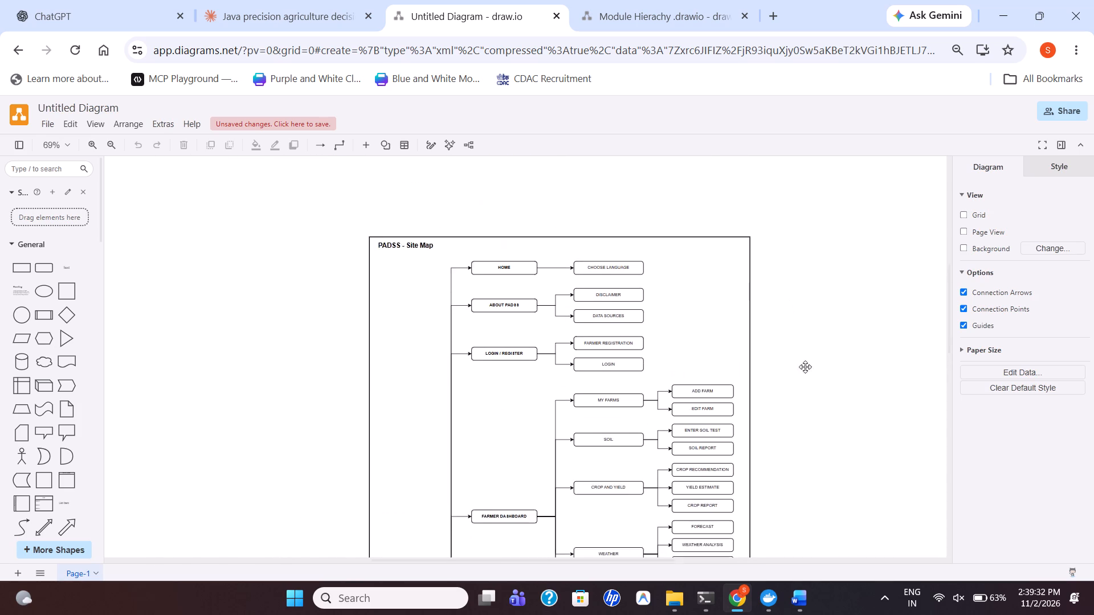
ctrl+drag(805, 367, 813, 388)
click(411, 278)
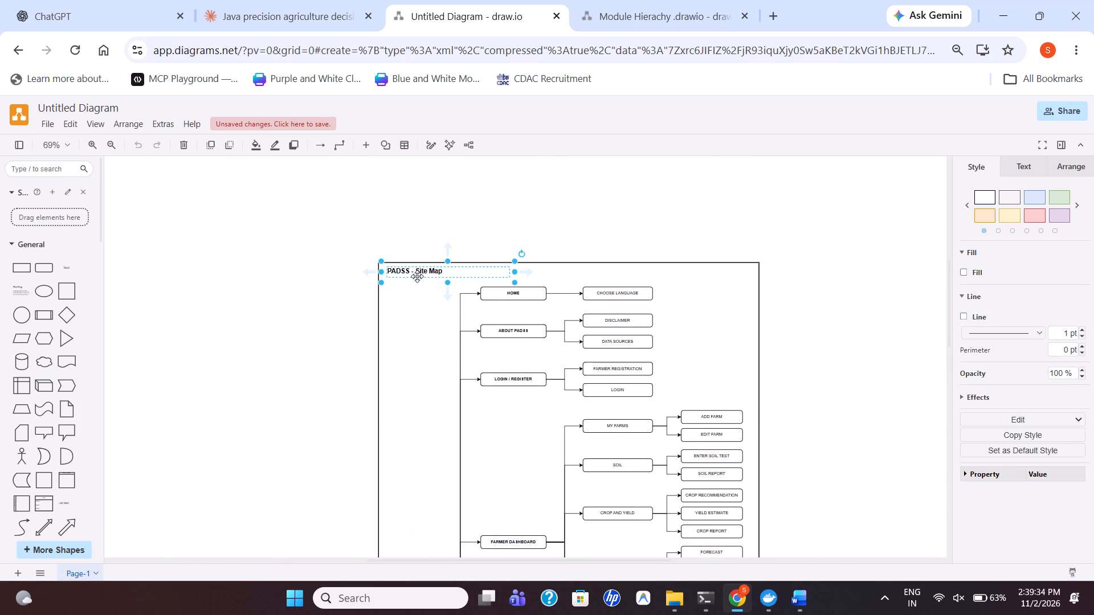
drag(417, 276, 555, 278)
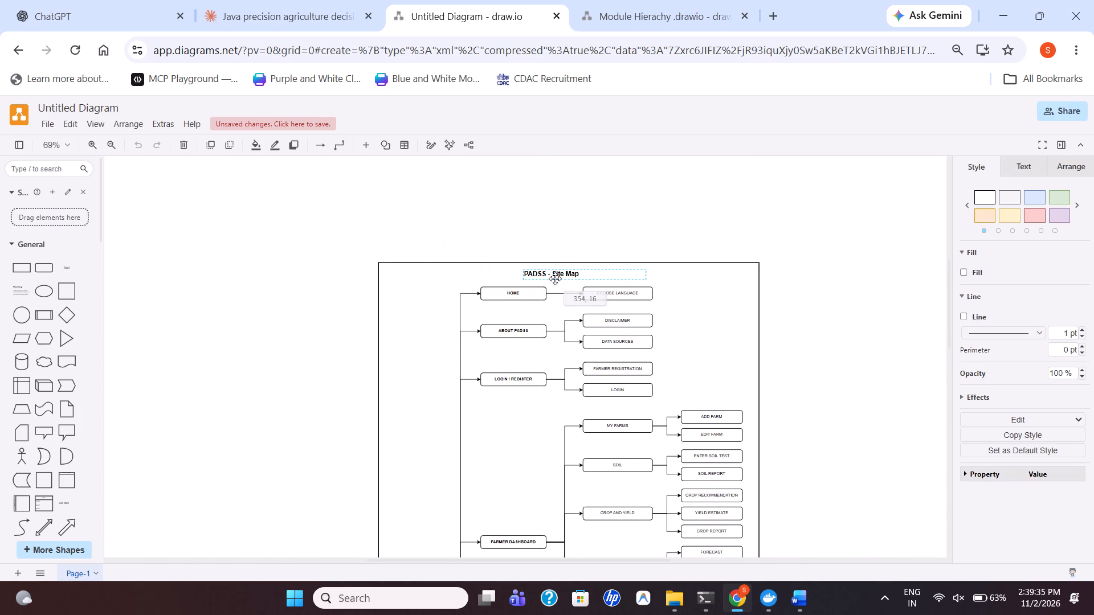
drag(555, 278, 558, 278)
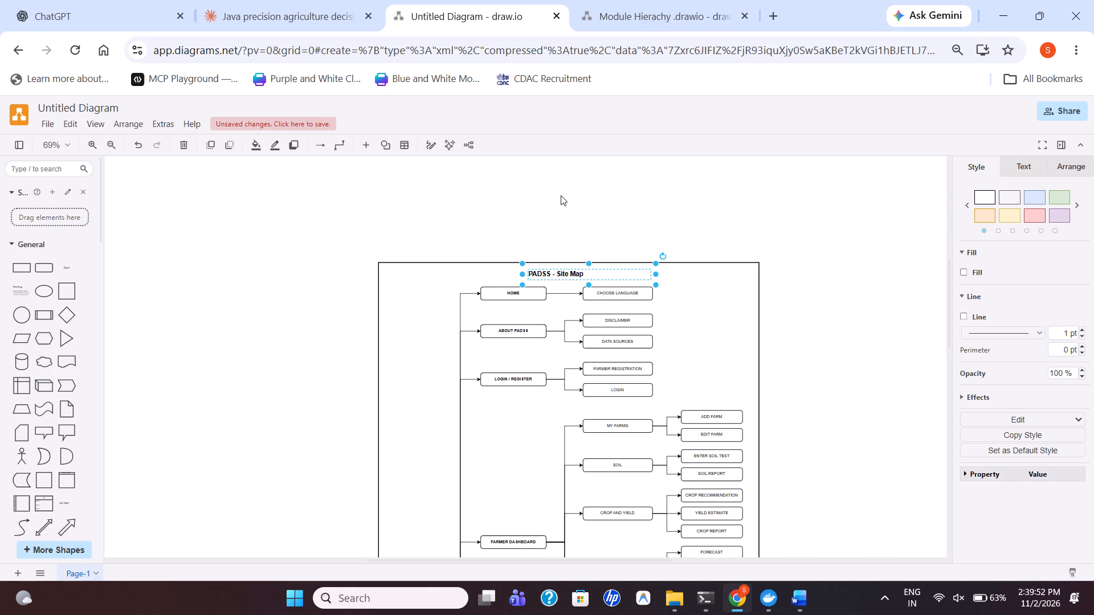
click(569, 207)
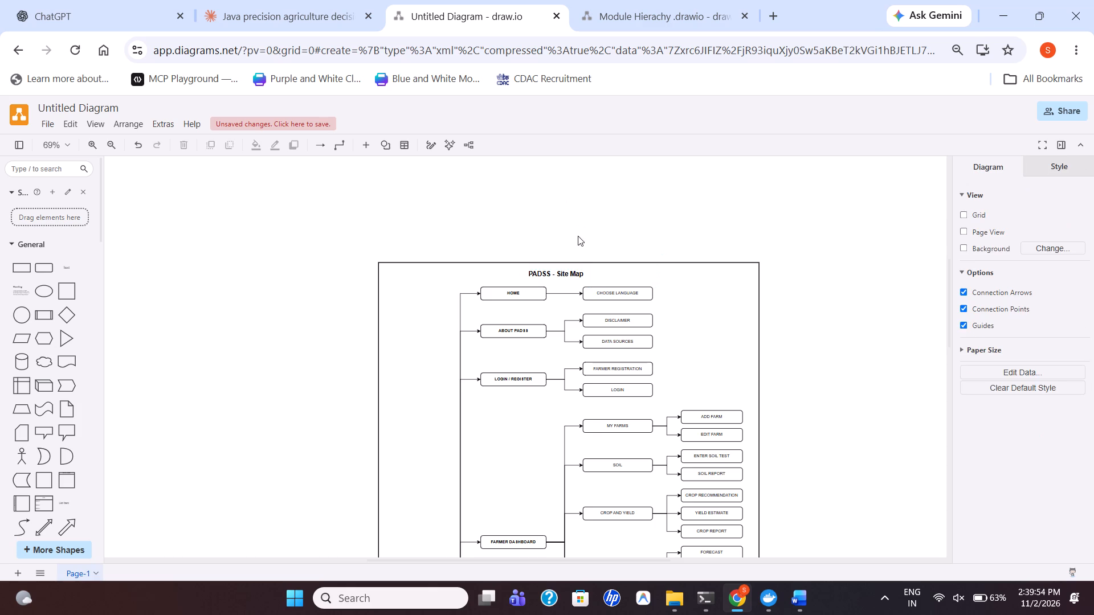
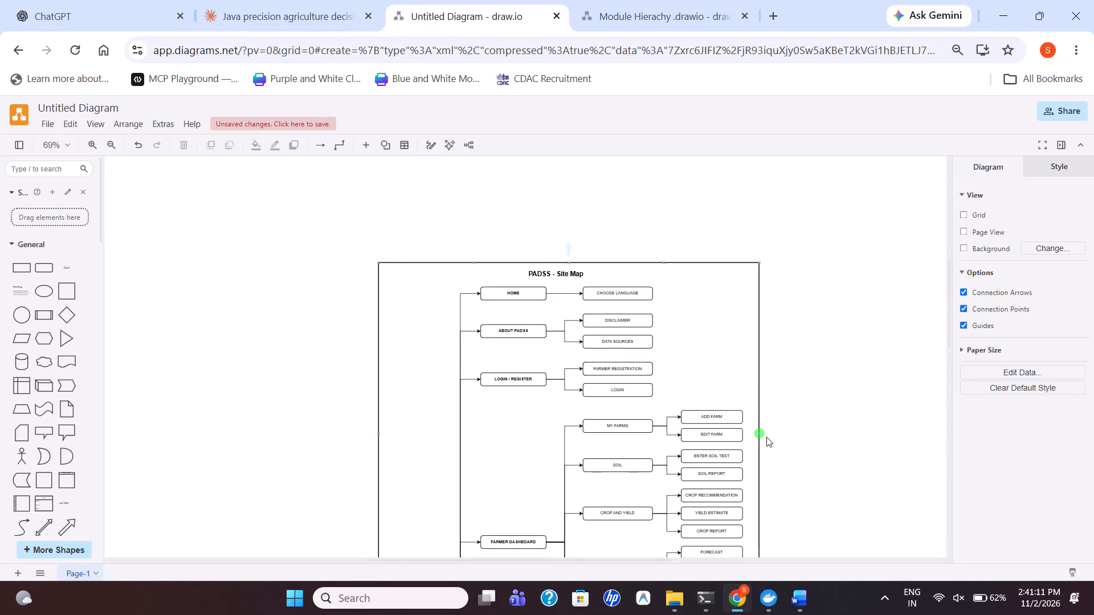
Copy the PADSS site map diagram as an image from draw.io.
right_click(774, 436)
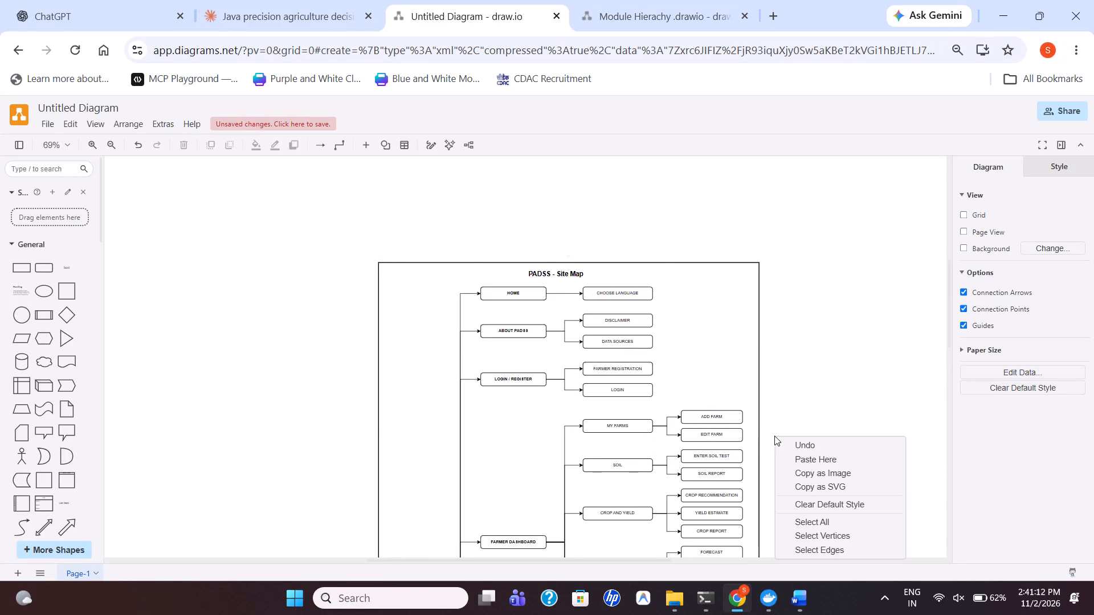
click(799, 472)
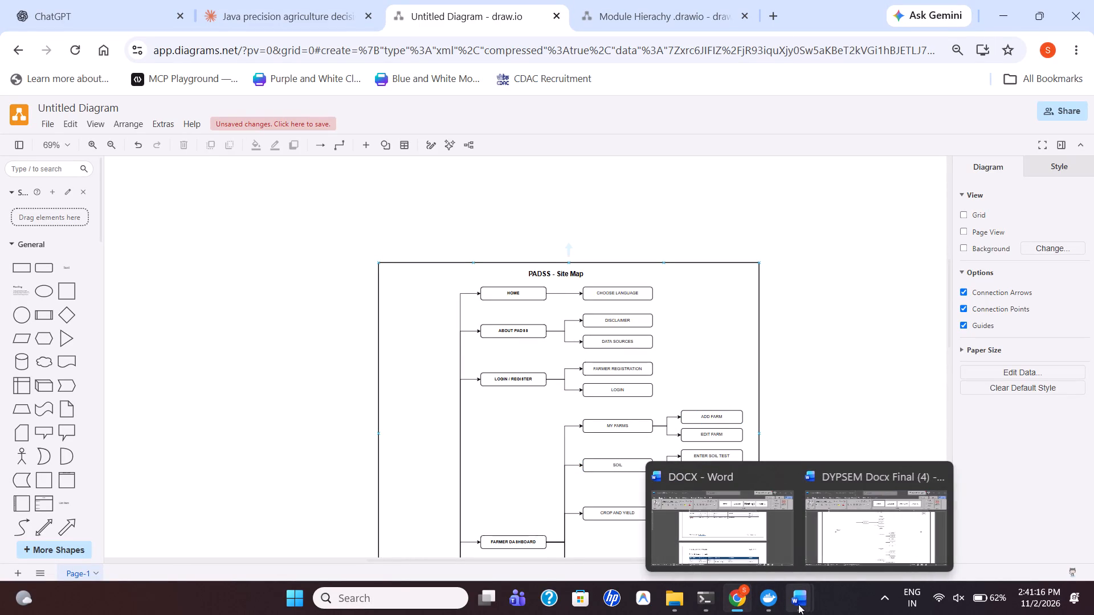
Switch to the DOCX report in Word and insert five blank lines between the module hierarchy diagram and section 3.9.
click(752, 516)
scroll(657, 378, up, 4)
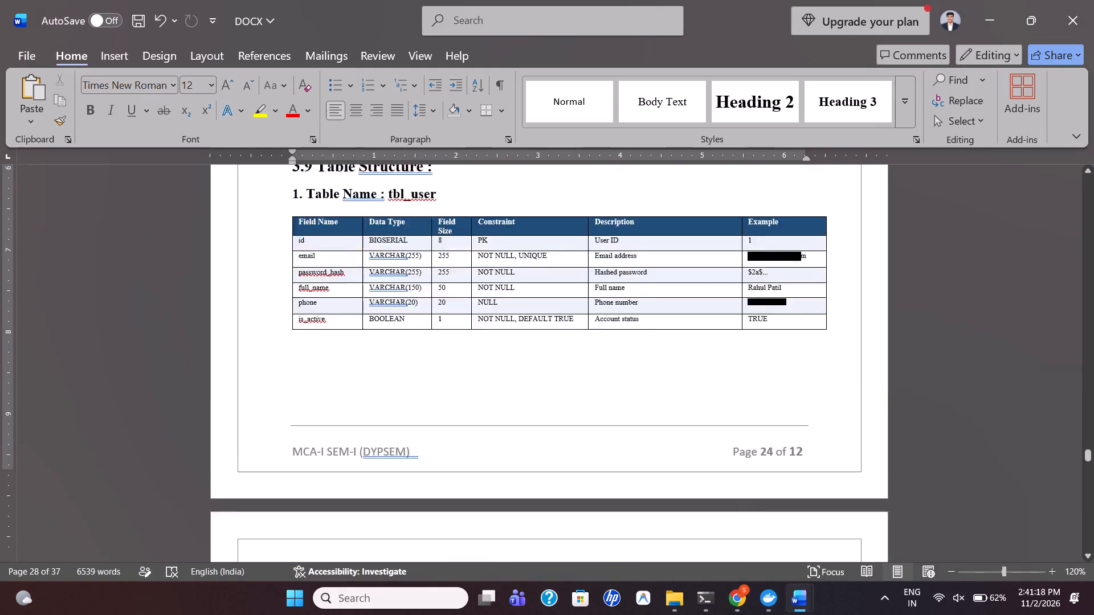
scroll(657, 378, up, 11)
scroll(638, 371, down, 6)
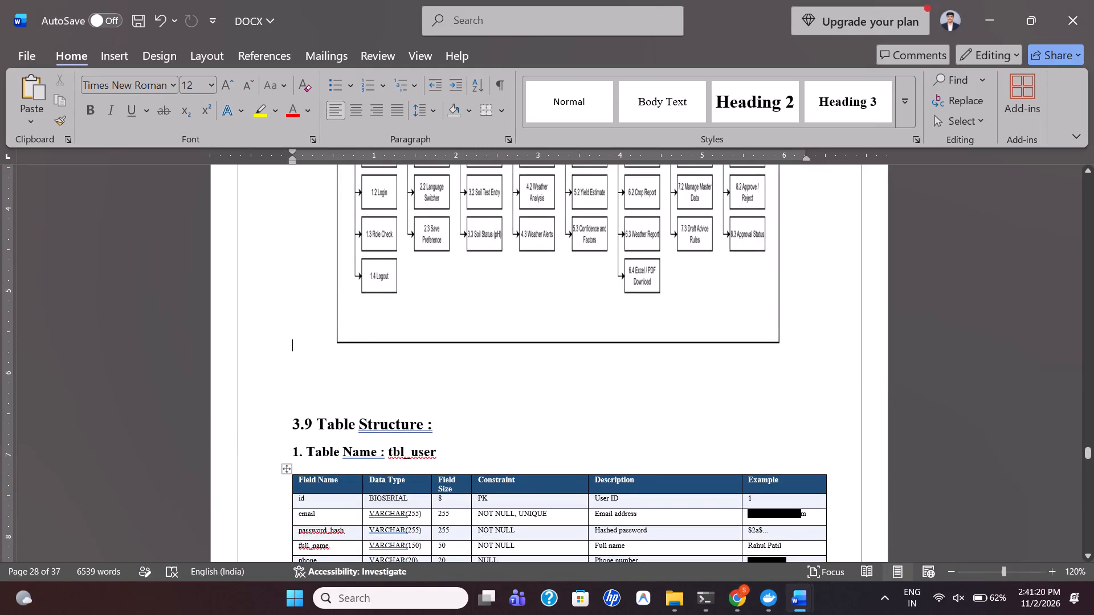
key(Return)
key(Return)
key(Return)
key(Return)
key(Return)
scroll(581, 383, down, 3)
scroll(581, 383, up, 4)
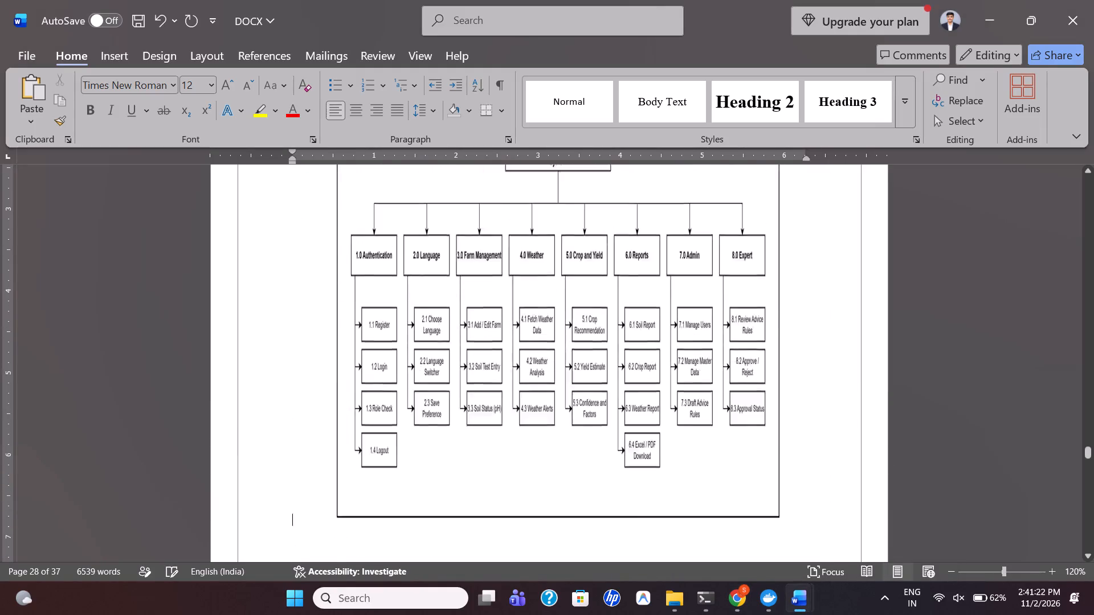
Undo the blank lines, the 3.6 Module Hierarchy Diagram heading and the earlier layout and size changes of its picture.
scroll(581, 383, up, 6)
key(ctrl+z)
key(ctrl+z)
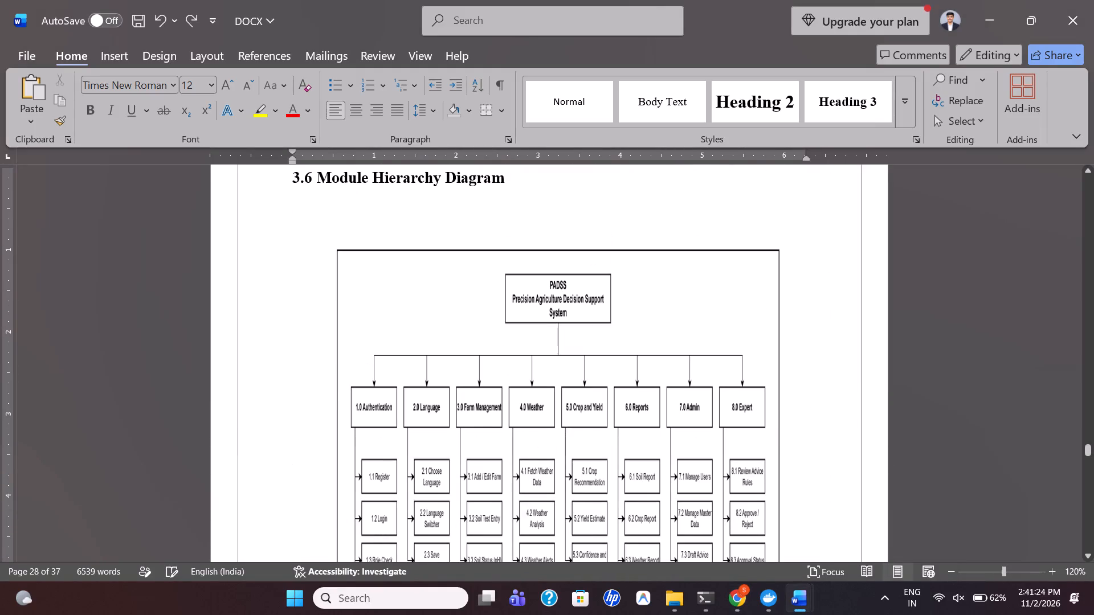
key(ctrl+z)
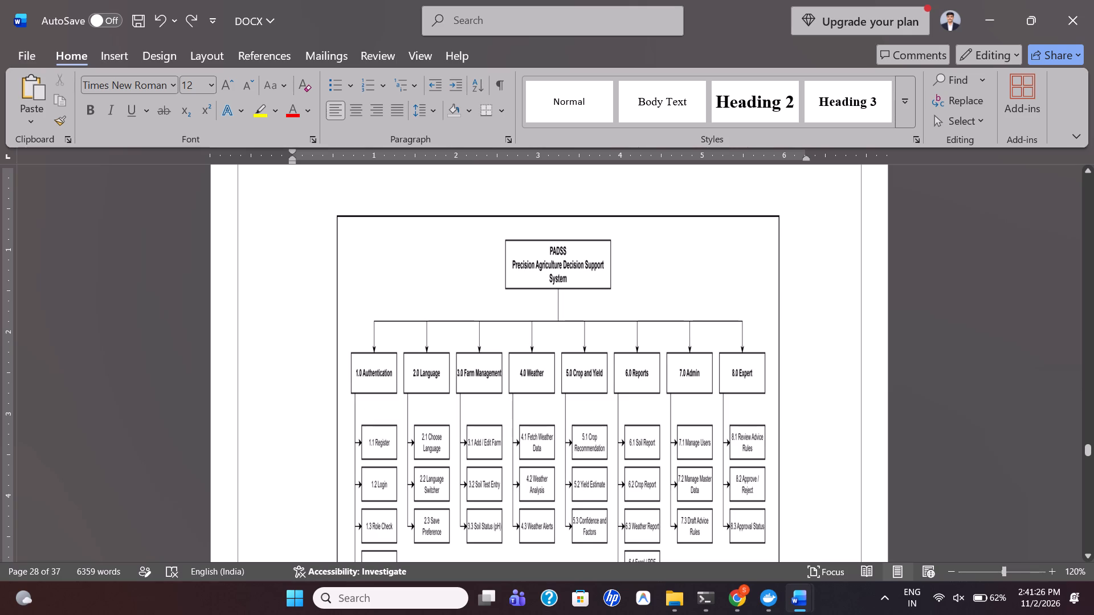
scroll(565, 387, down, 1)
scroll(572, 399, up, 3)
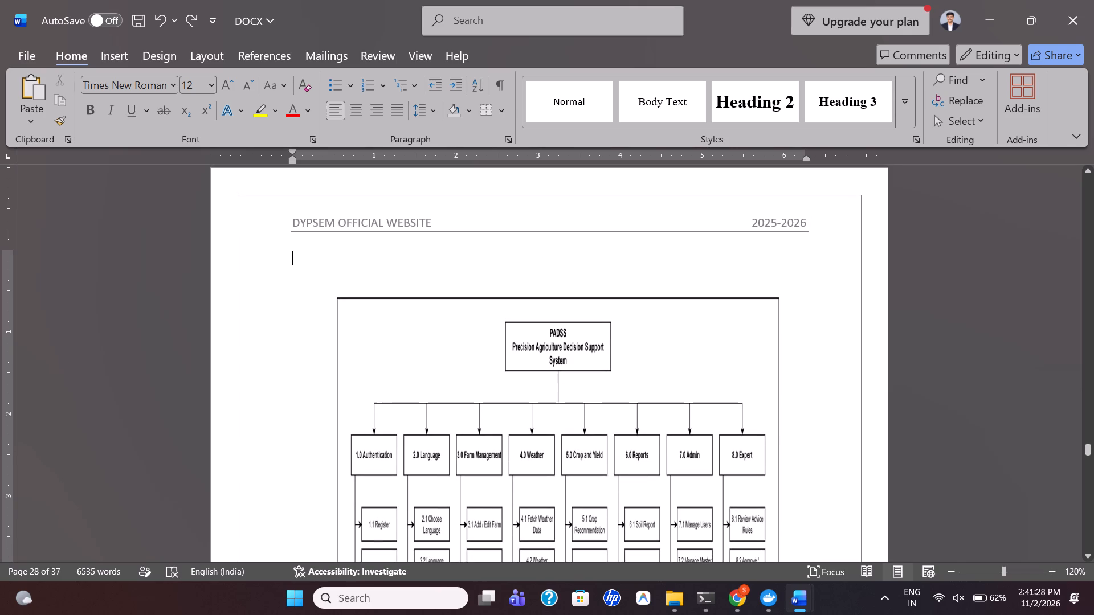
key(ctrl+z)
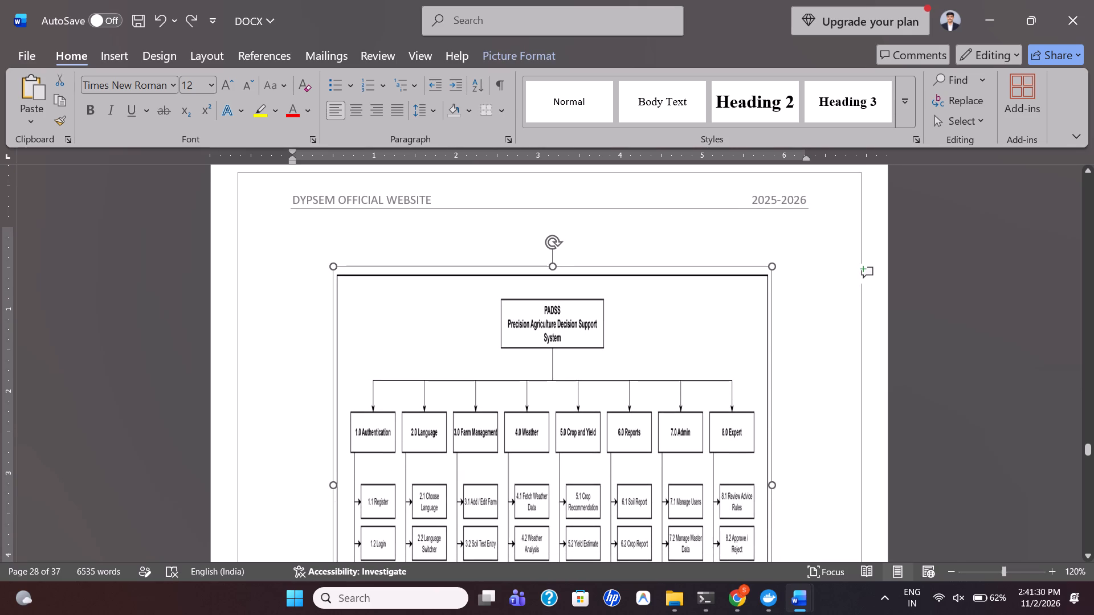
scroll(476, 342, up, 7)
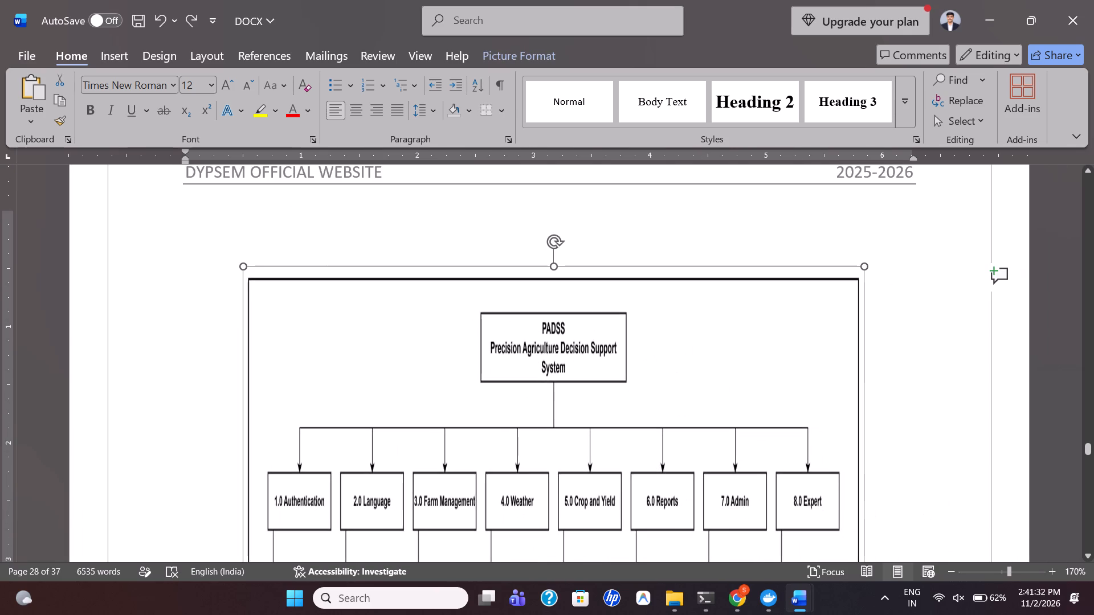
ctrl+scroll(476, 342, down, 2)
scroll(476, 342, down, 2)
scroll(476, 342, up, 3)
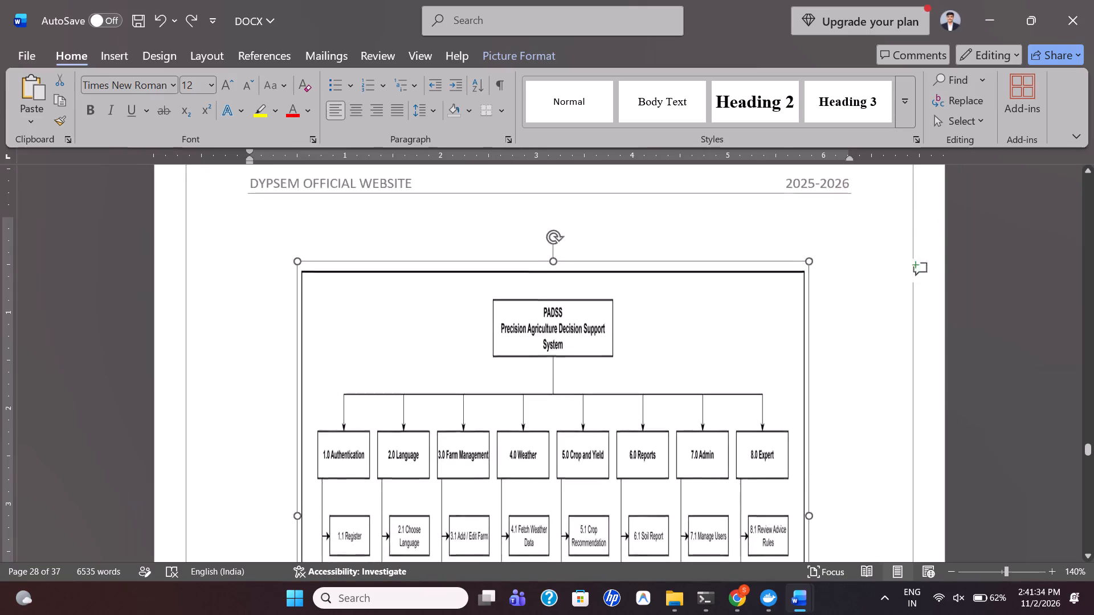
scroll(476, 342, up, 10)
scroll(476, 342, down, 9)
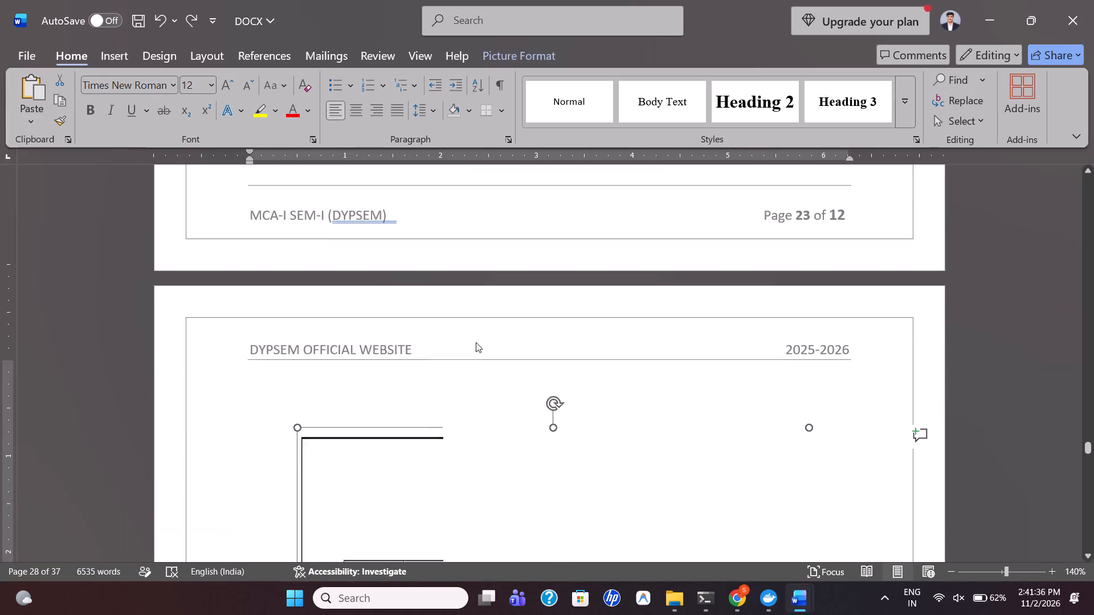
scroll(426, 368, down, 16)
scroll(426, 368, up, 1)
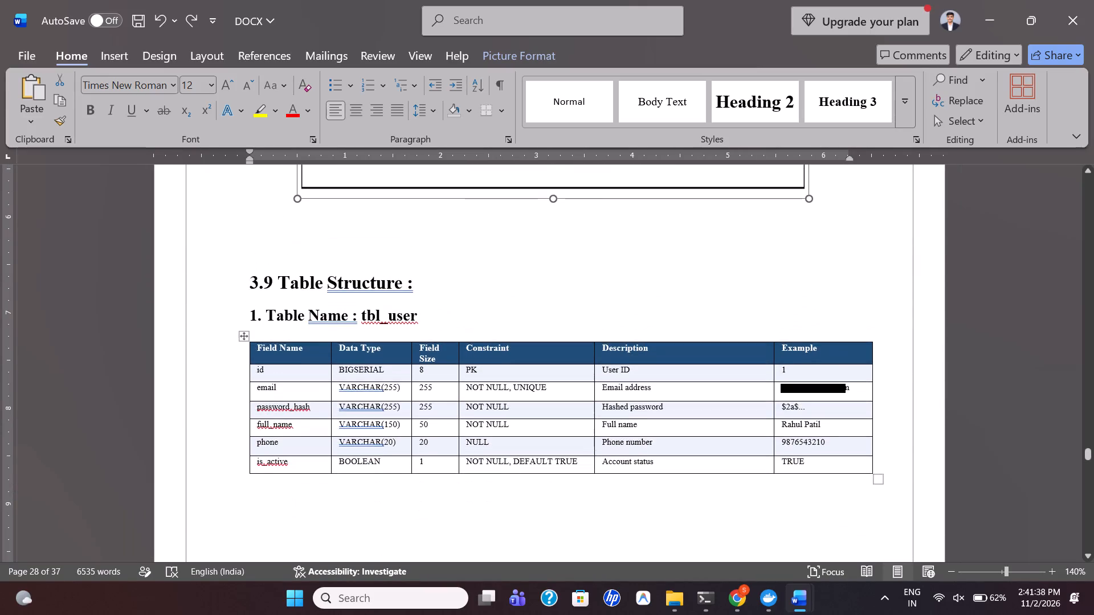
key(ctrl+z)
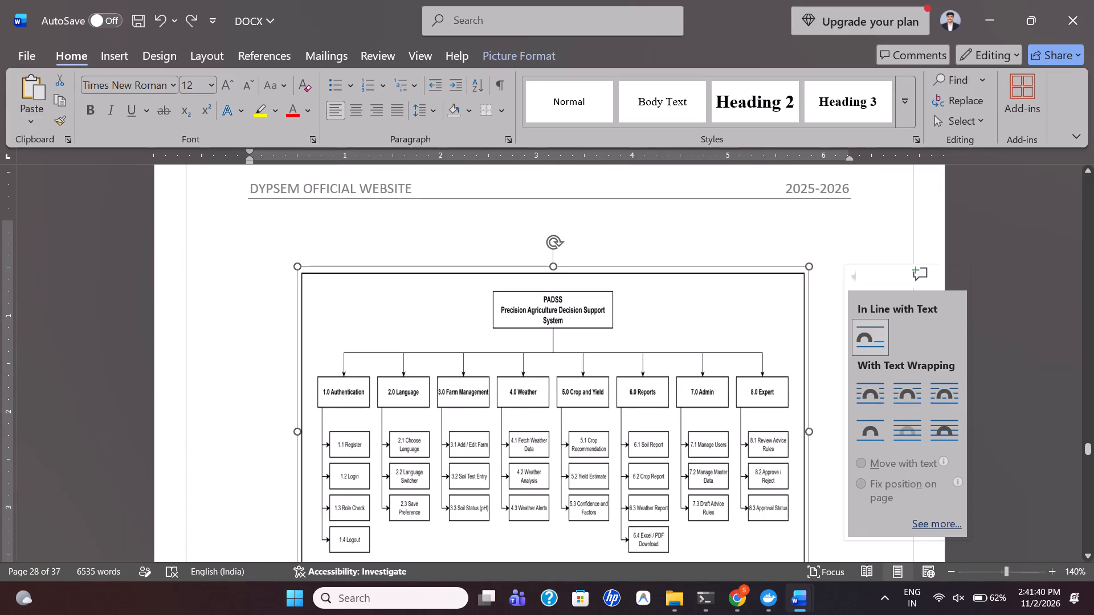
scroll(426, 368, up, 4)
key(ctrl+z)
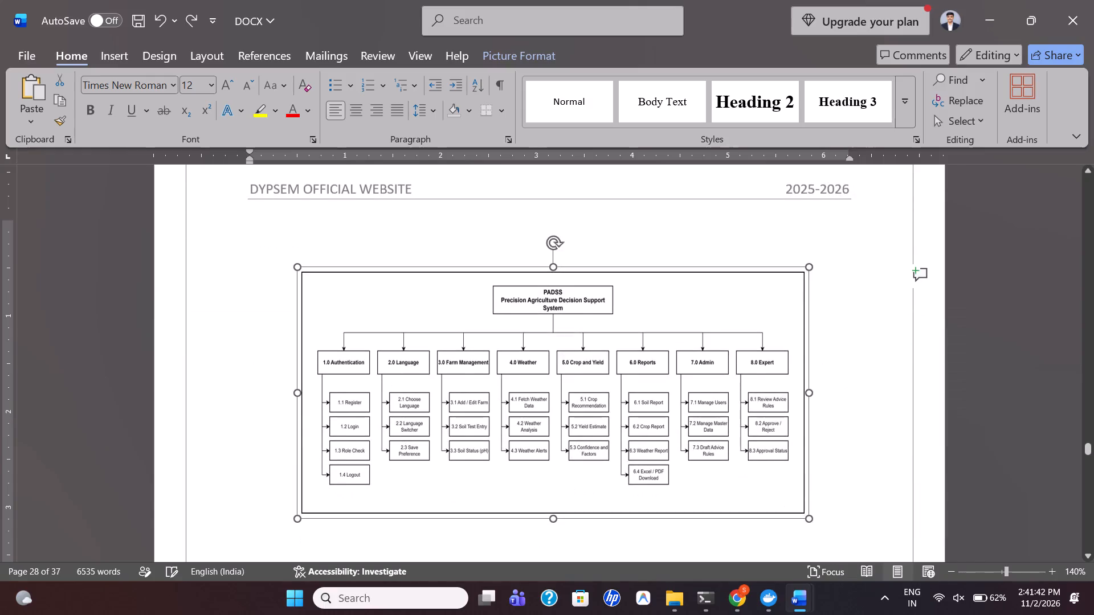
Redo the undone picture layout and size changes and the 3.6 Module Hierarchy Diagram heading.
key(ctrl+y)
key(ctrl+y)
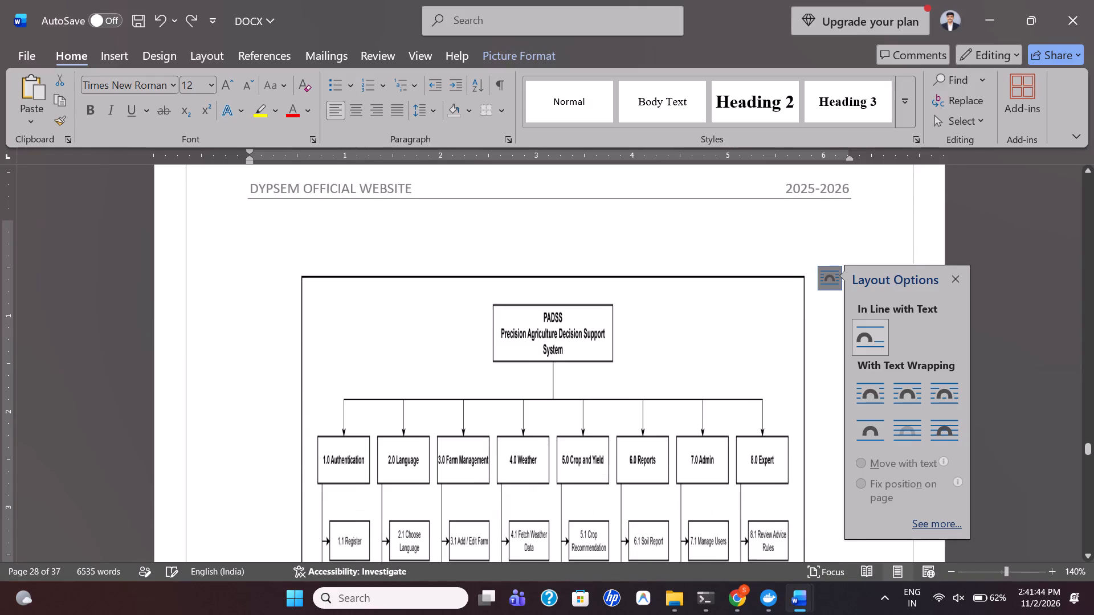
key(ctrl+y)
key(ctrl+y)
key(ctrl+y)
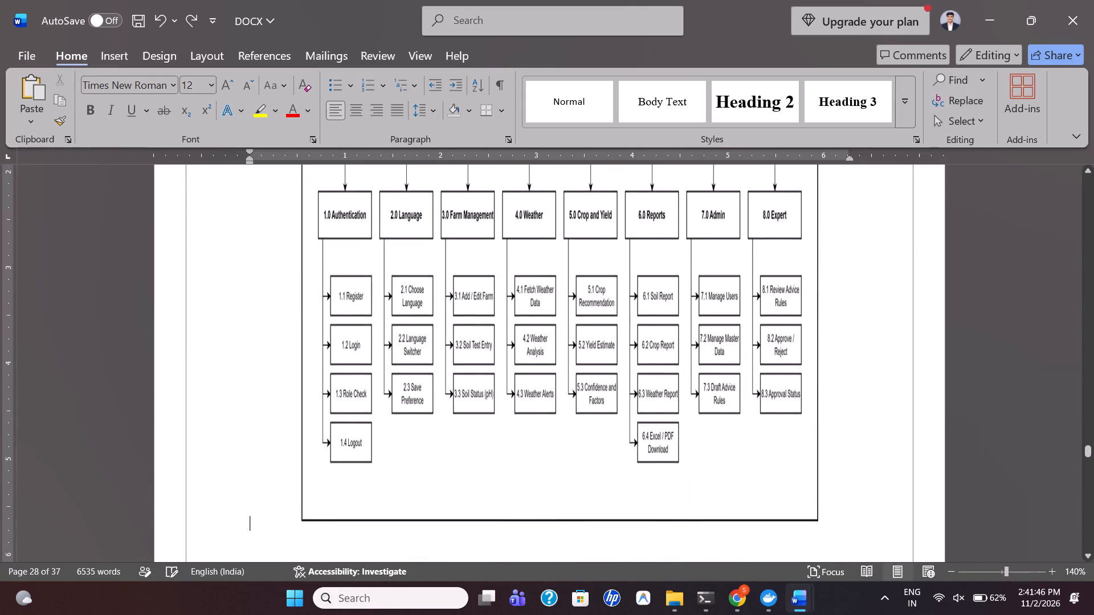
Insert five blank lines below the module hierarchy diagram, before the 3.9 Table Structure heading.
ctrl+scroll(426, 368, down, 1)
scroll(444, 450, down, 4)
click(386, 351)
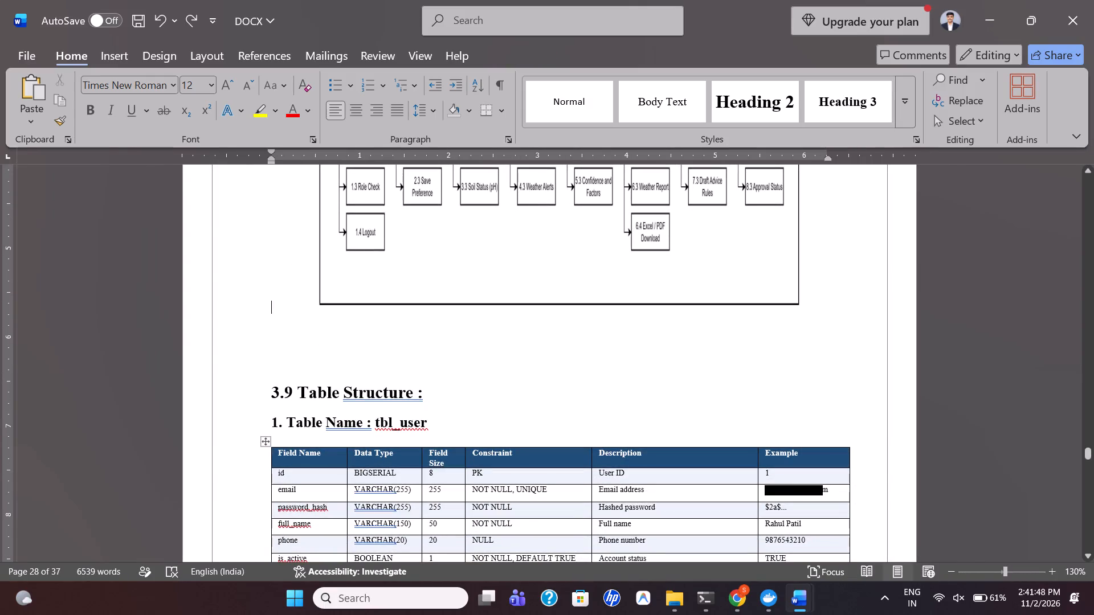
key(Return)
key(Return)
key(Return)
key(Return)
key(Return)
scroll(390, 367, down, 1)
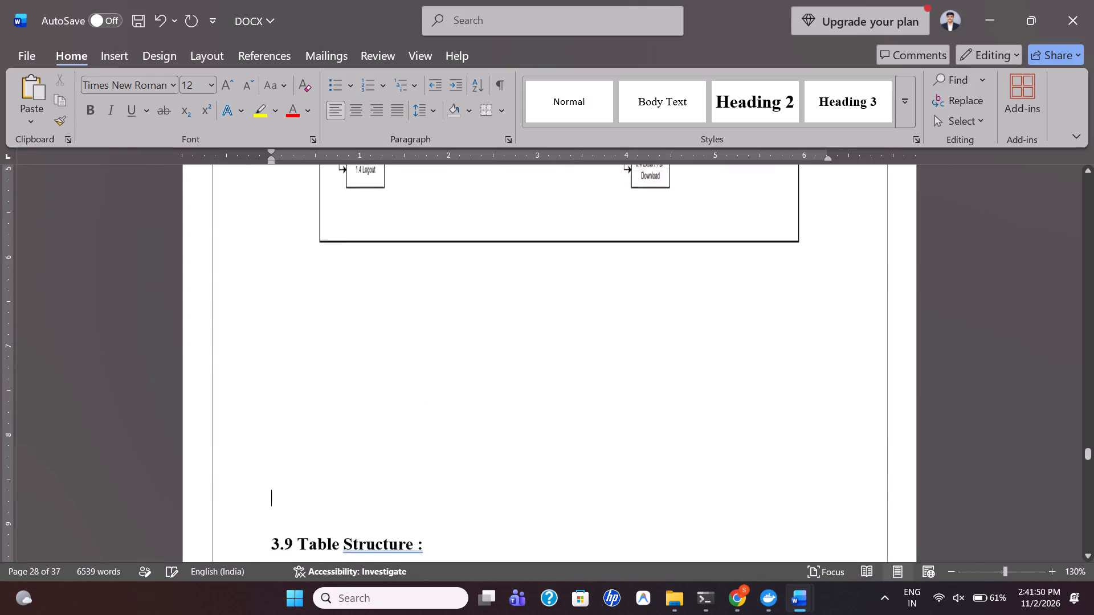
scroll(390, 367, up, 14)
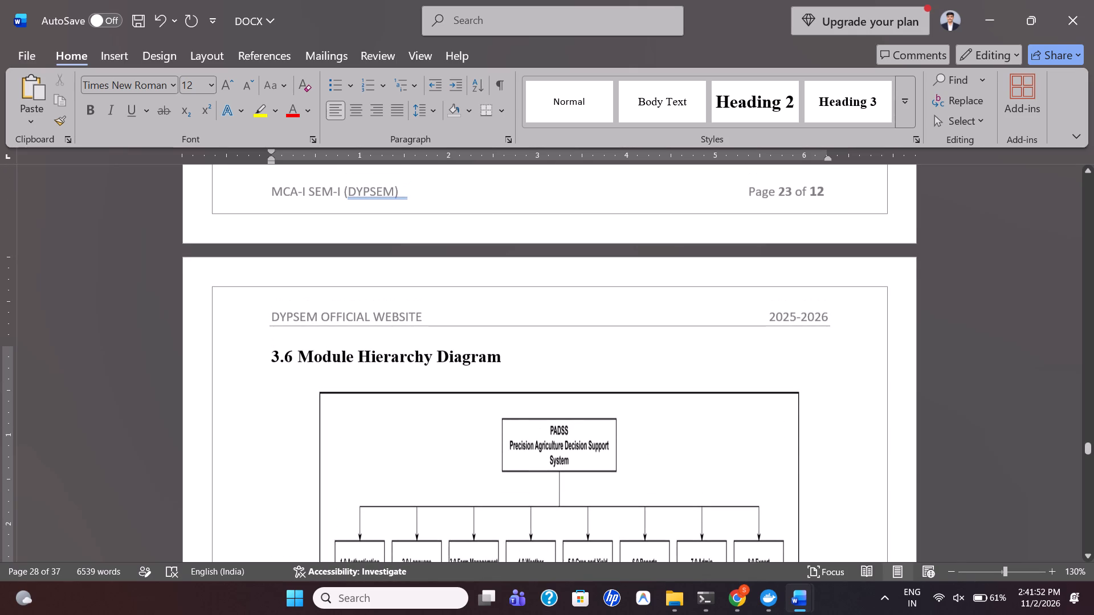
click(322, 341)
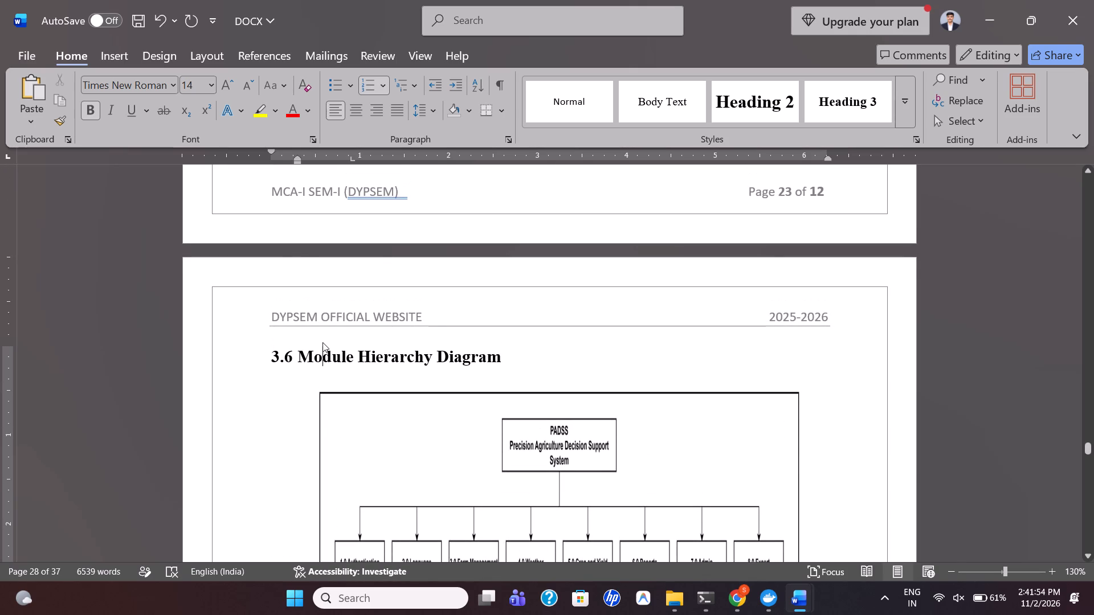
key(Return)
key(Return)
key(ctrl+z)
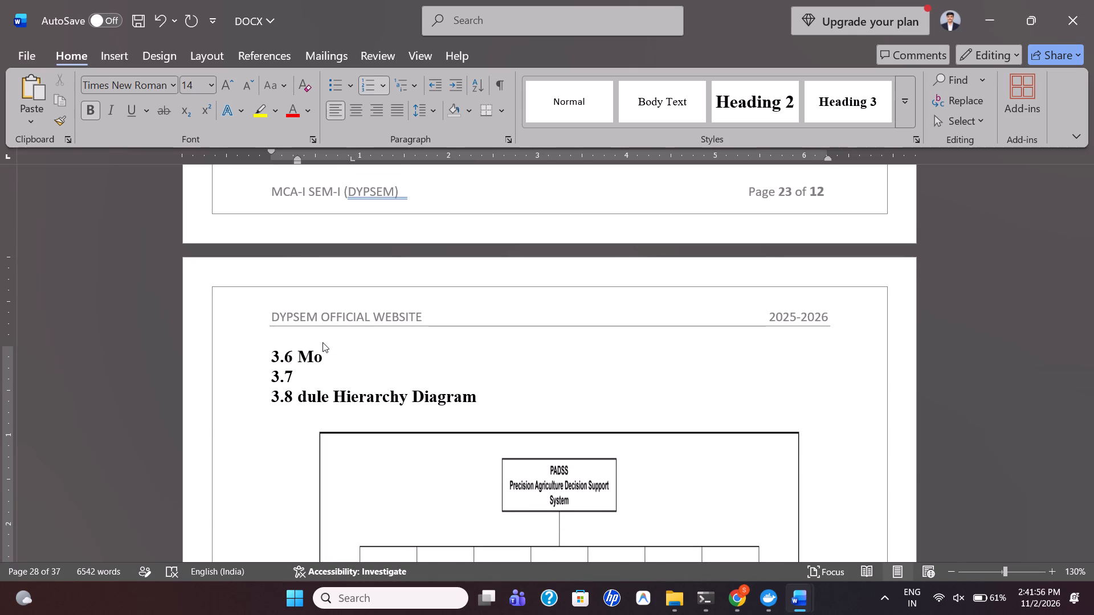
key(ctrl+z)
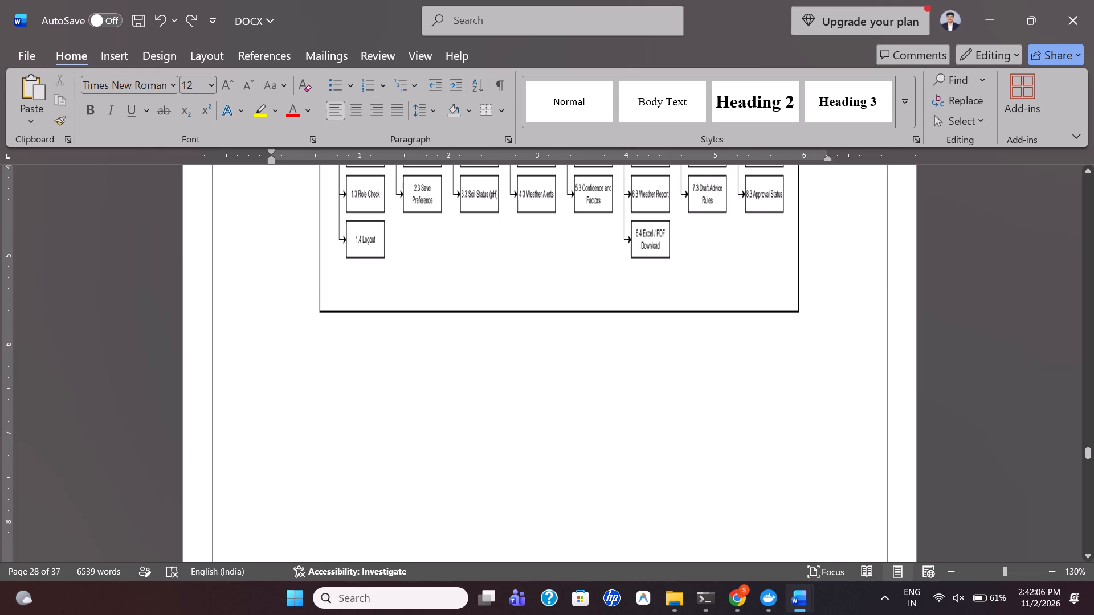
Insert more blank lines below the module hierarchy diagram to push the 3.9 Table Structure section onto the next page.
scroll(350, 393, up, 8)
scroll(395, 321, down, 7)
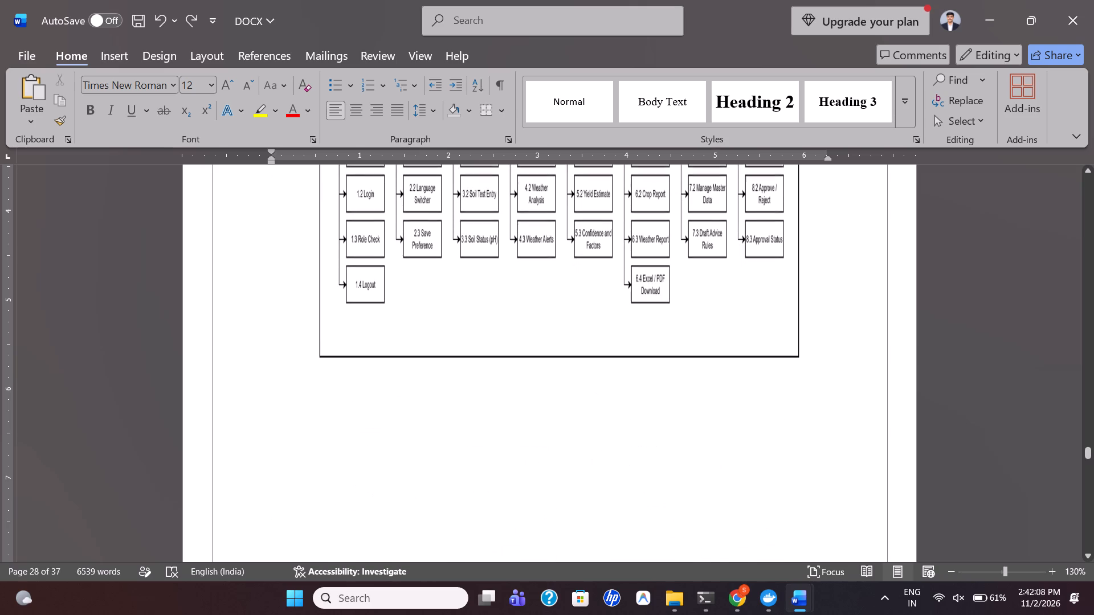
click(455, 419)
key(Return)
key(Return)
scroll(452, 420, down, 7)
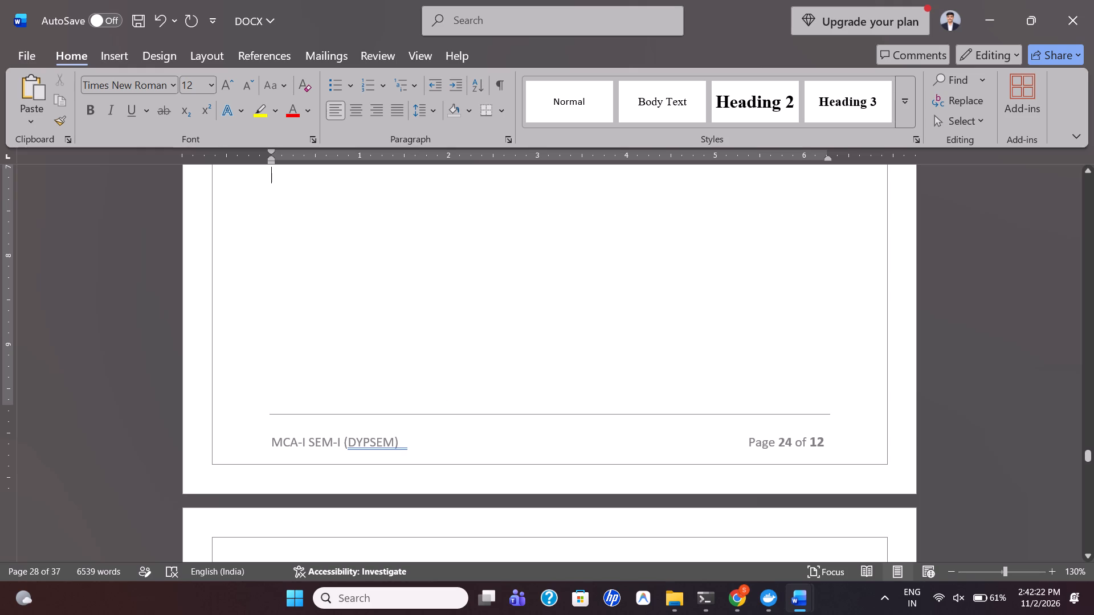
scroll(446, 394, down, 7)
scroll(446, 394, up, 2)
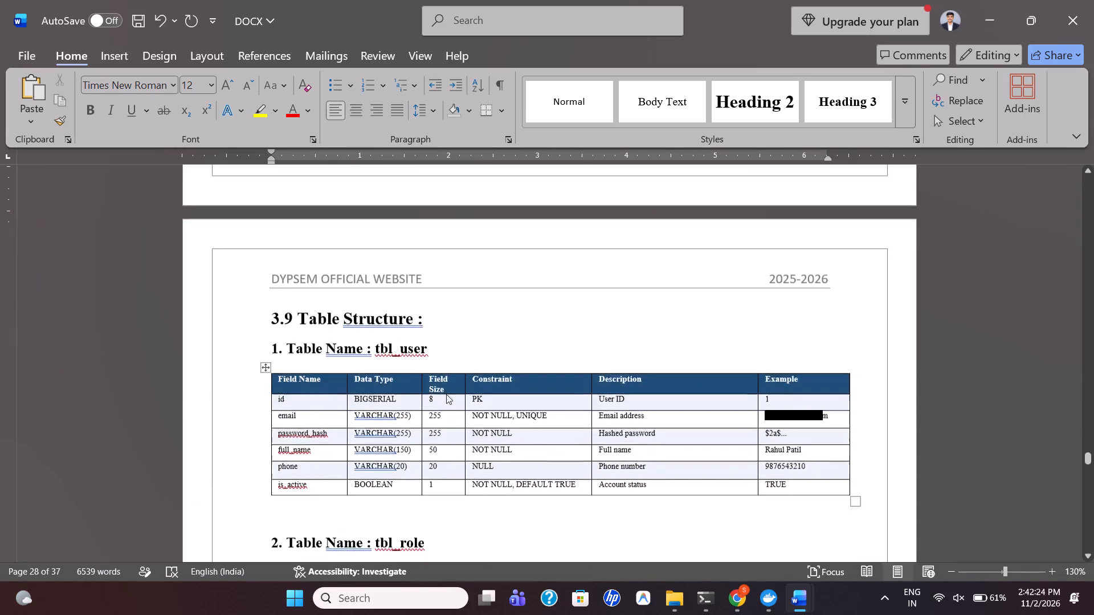
scroll(446, 394, up, 6)
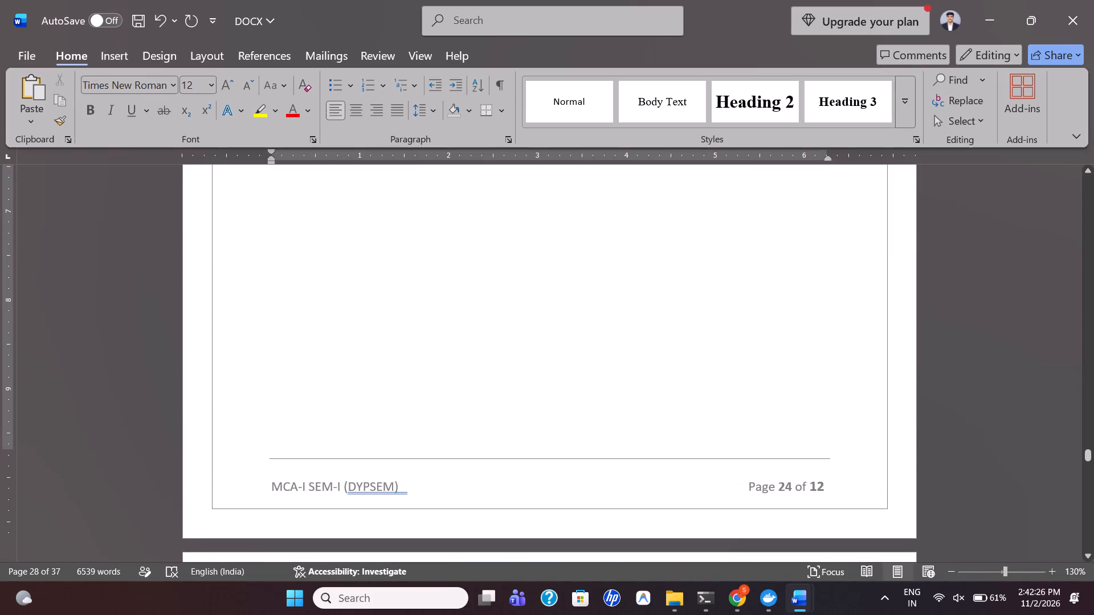
Add blank lines at the end of page 24 to open an empty page before section 3.9, and place the cursor at its top.
click(502, 320)
scroll(503, 325, down, 6)
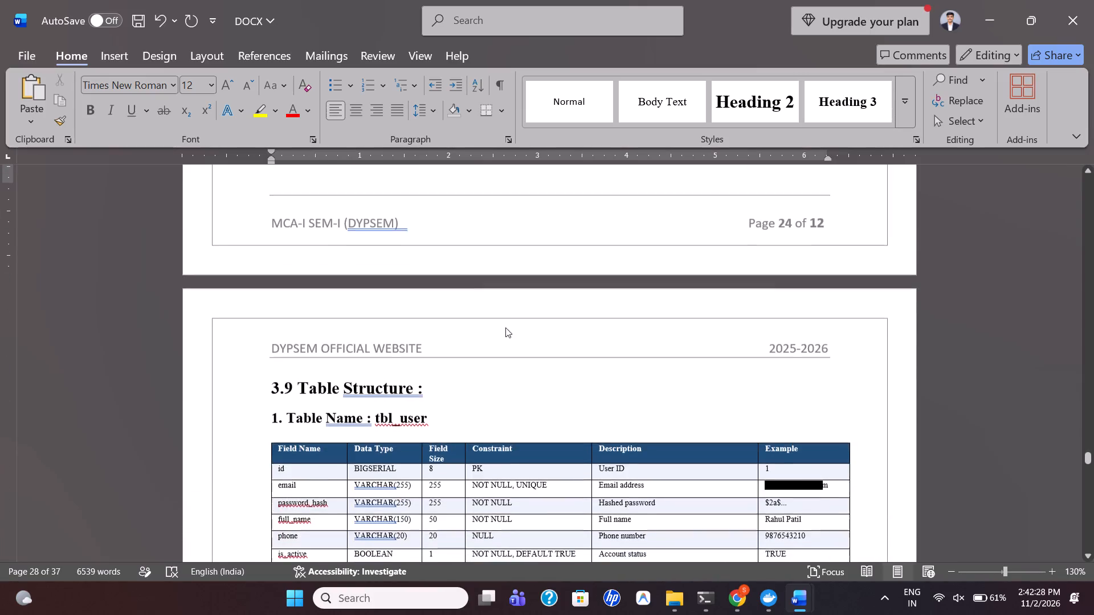
scroll(505, 316, up, 7)
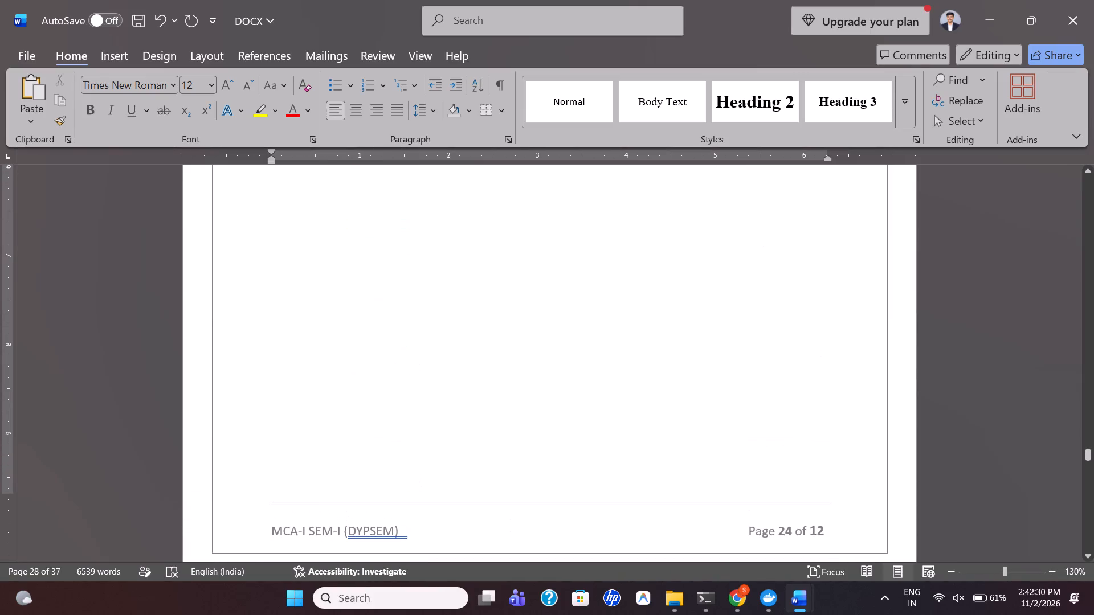
click(422, 448)
key(Return)
key(Return)
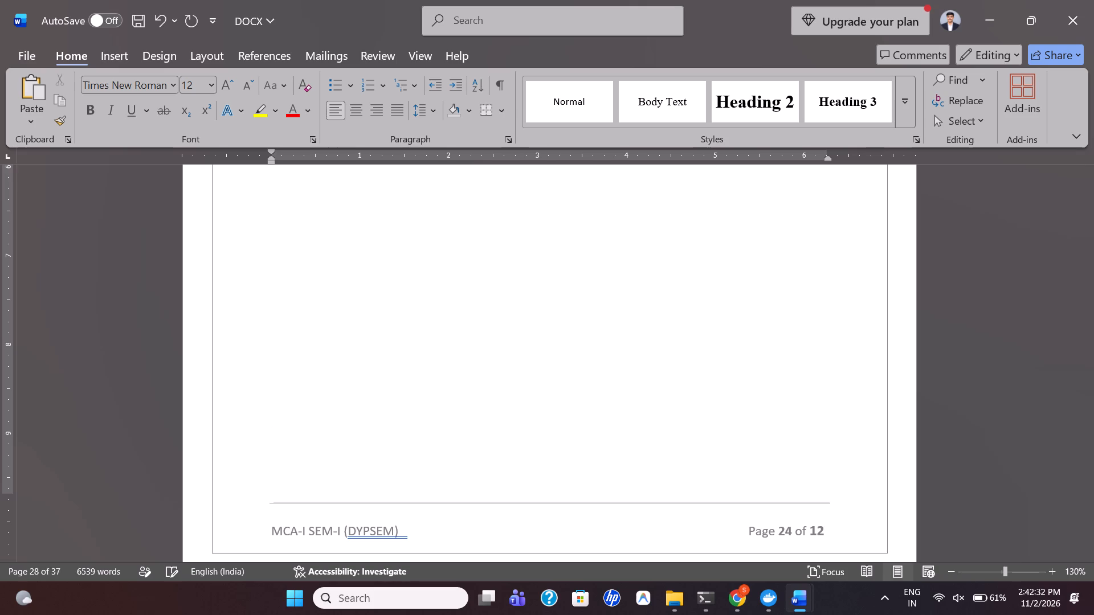
key(Return)
key(Up)
key(Up)
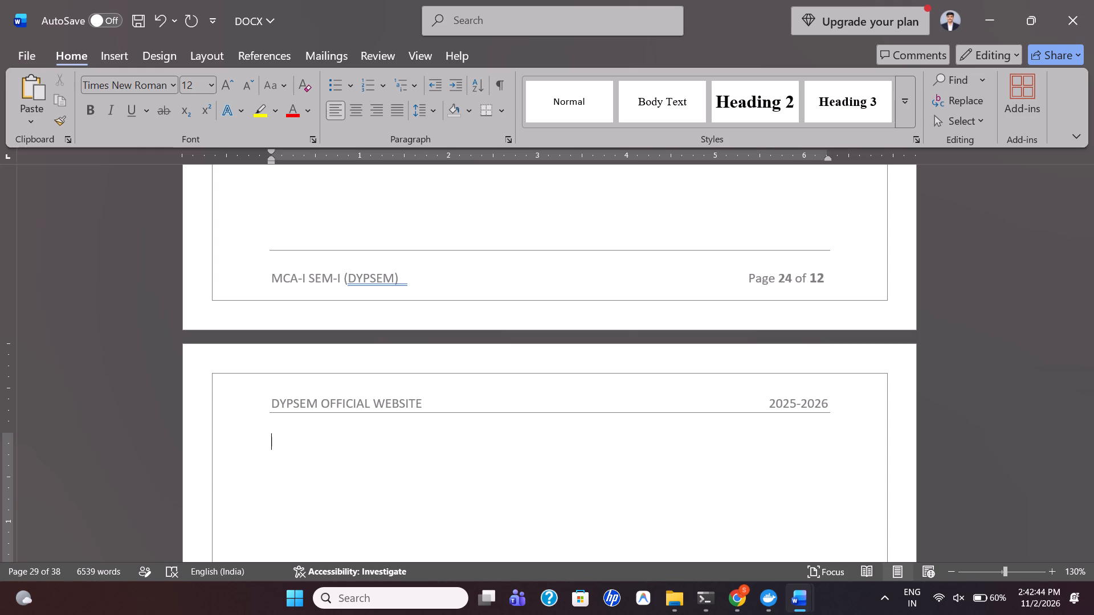
Check the report's section 3.6 page, and examine the 3.8 Site Map heading in the DYPSEM Docx Final (4) document.
scroll(423, 449, up, 9)
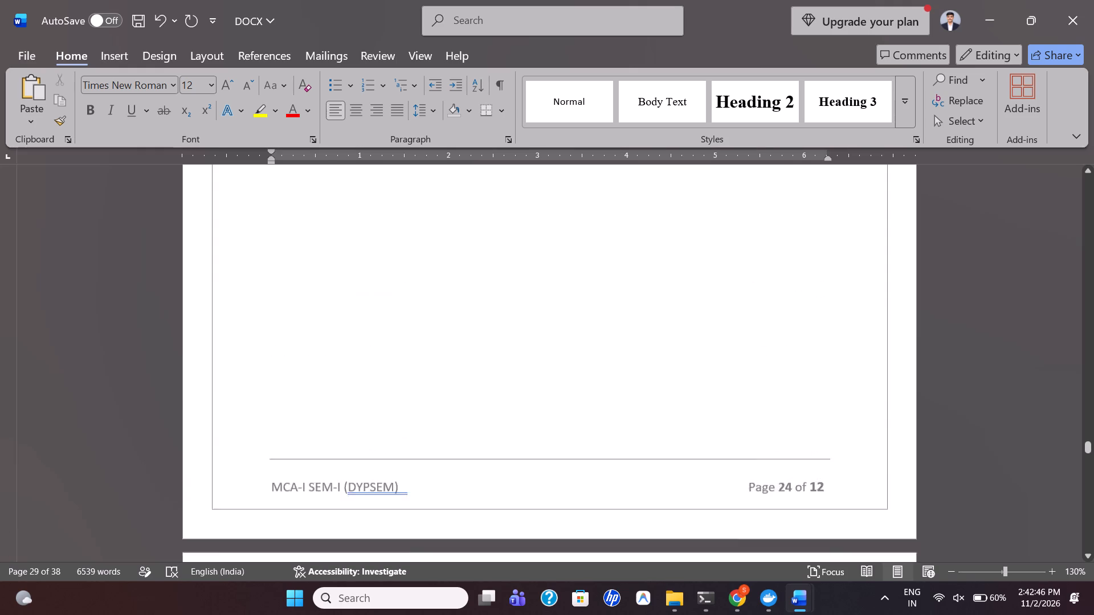
scroll(437, 456, up, 13)
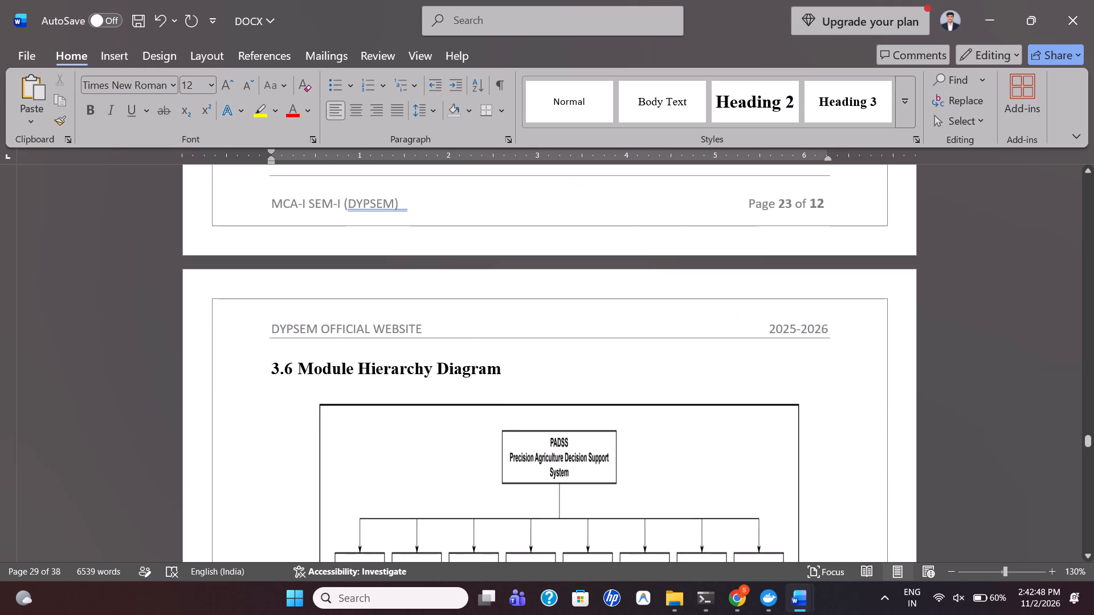
scroll(438, 457, down, 12)
scroll(583, 550, down, 11)
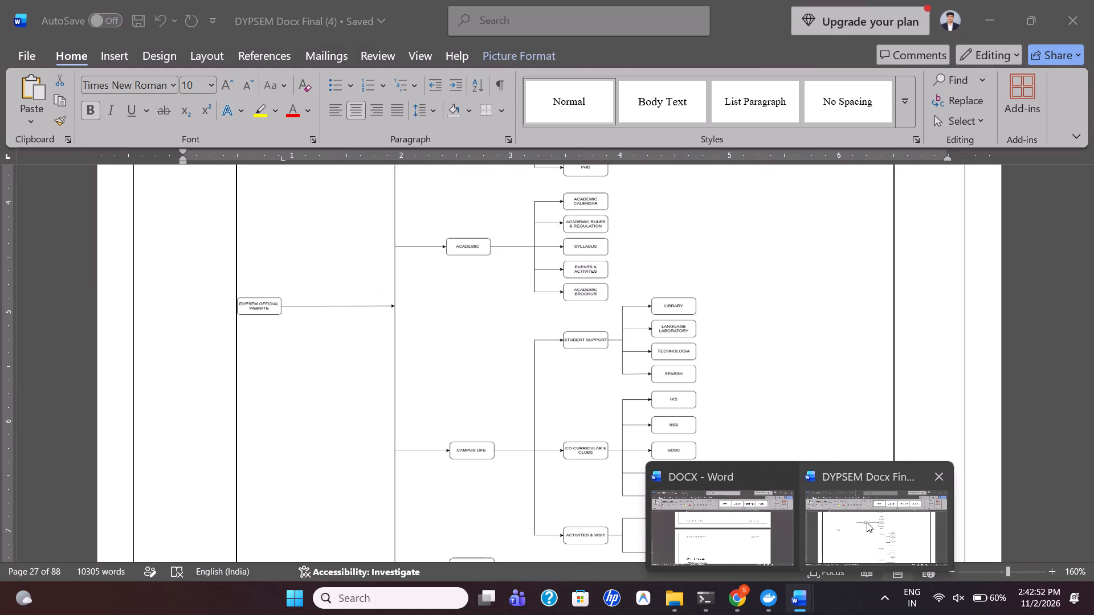
click(867, 522)
scroll(803, 520, up, 12)
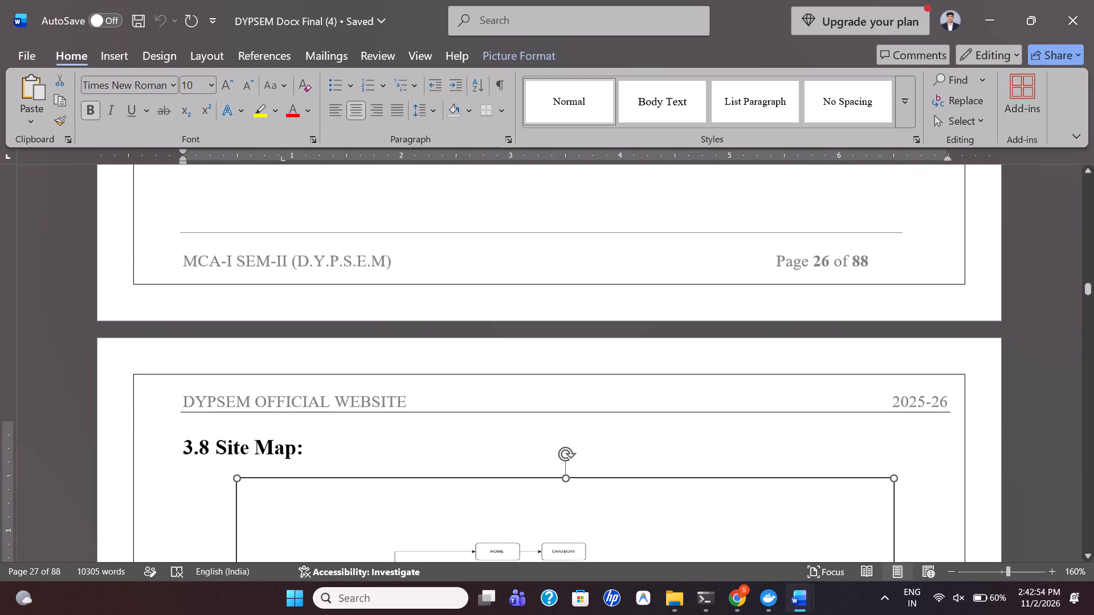
Copy the Site Map heading from DYPSEM Docx Final (4) and paste it at the top of the empty page before section 3.9 in DOCX.
click(325, 434)
click(320, 446)
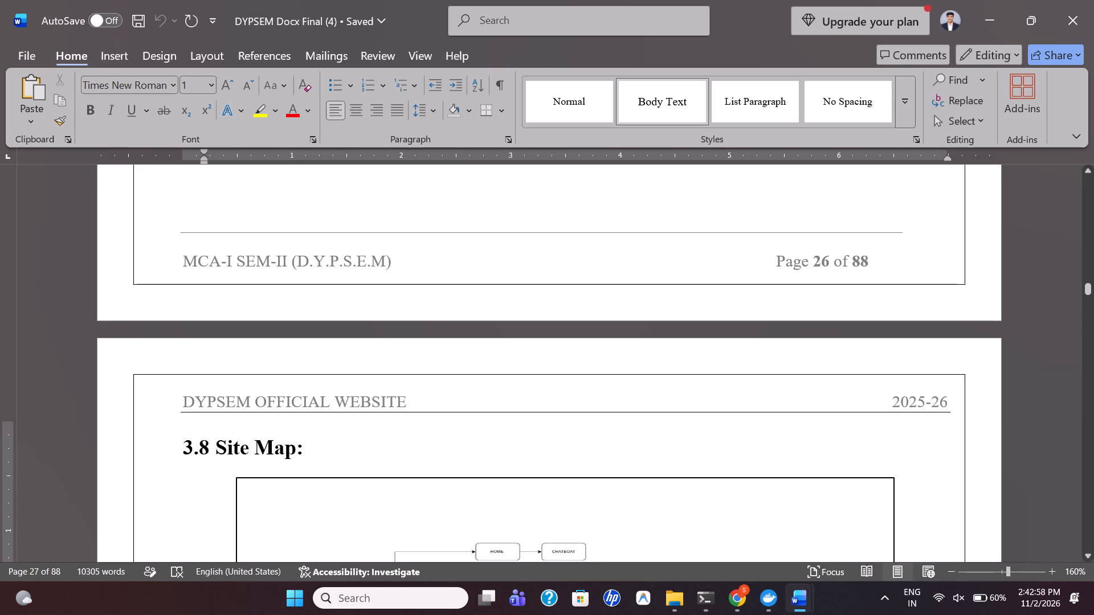
drag(320, 446, 181, 442)
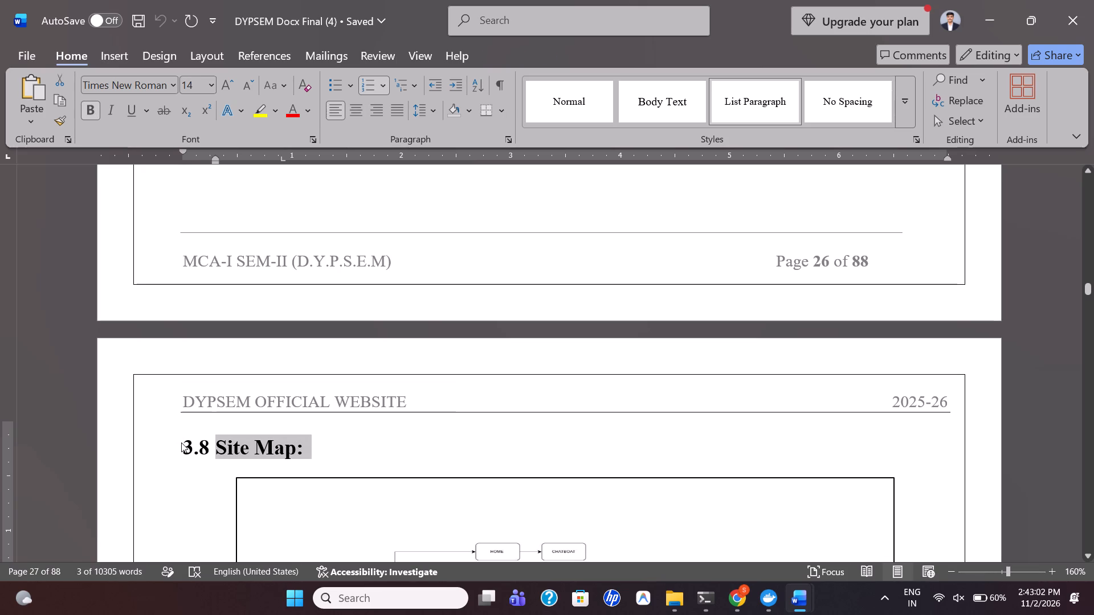
key(ctrl+shift+Left)
key(ctrl+c)
key(ctrl+c)
key(ctrl+c)
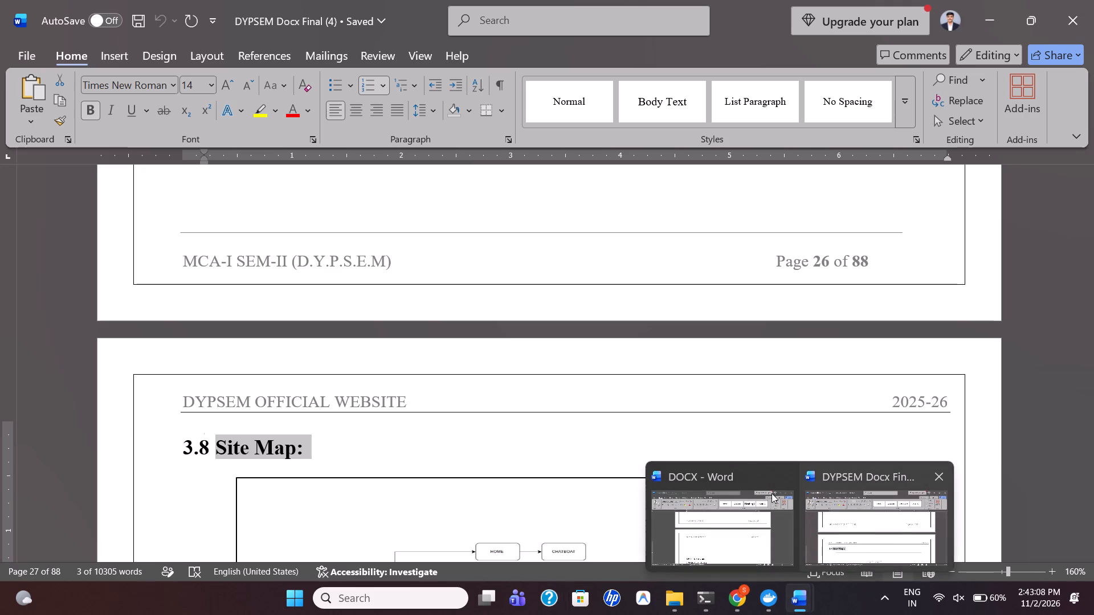
click(738, 502)
key(ctrl+v)
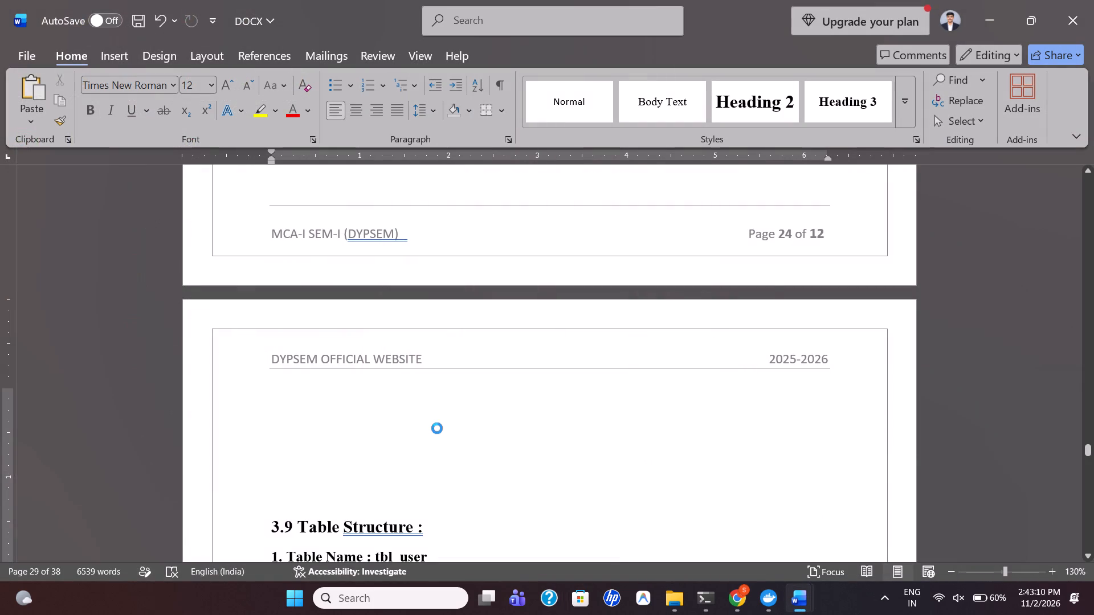
click(325, 399)
click(291, 424)
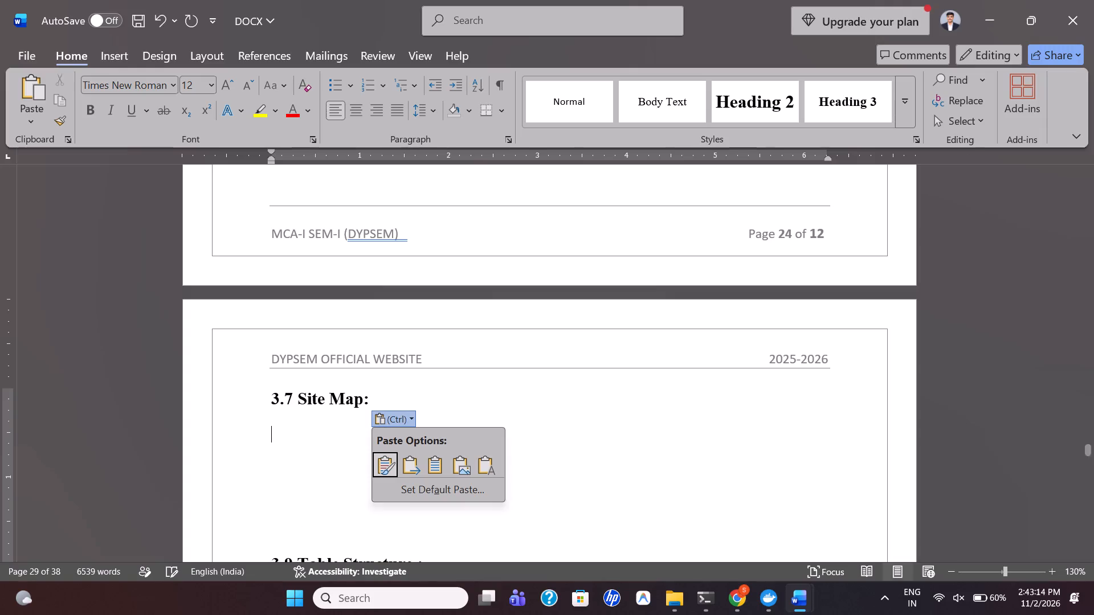
Switch to the Untitled Diagram in draw.io in Chrome and copy the PADSS - Site Map diagram as an image.
scroll(291, 424, up, 5)
scroll(291, 424, down, 1)
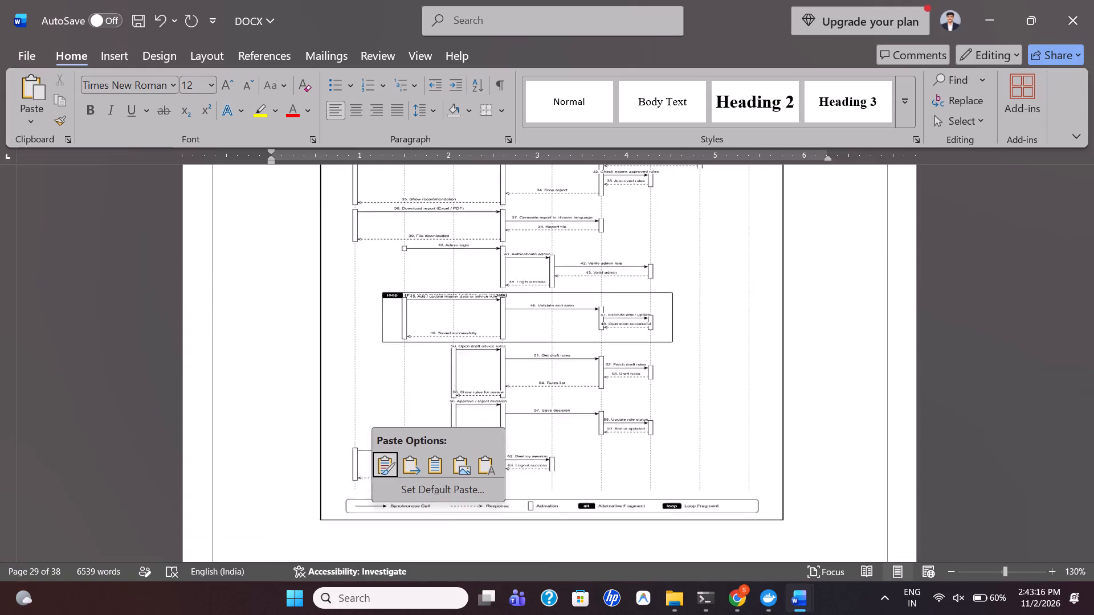
scroll(291, 424, down, 4)
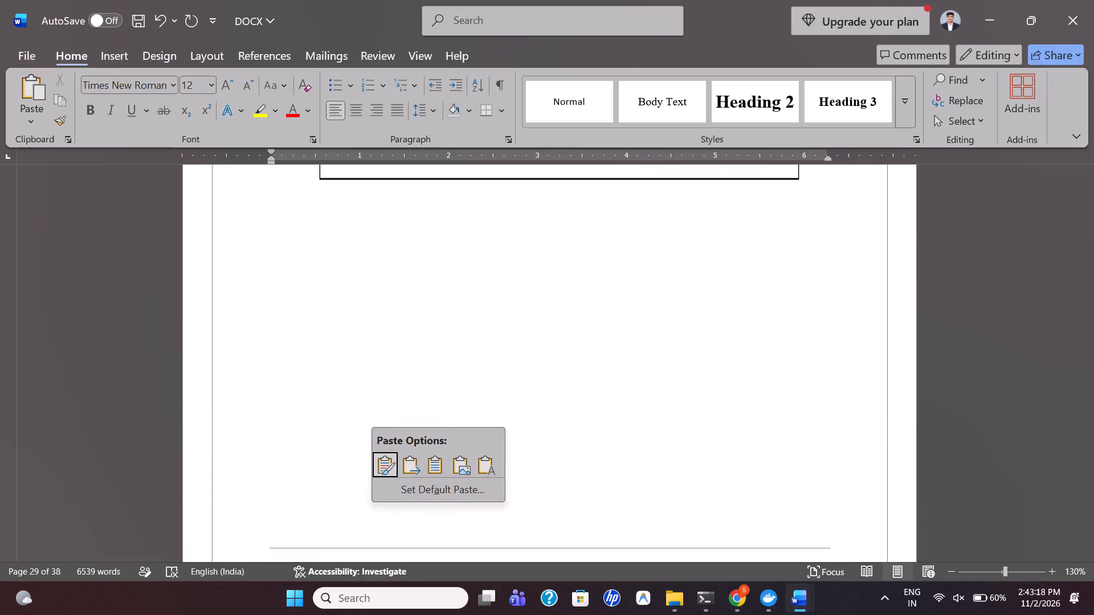
scroll(291, 424, down, 2)
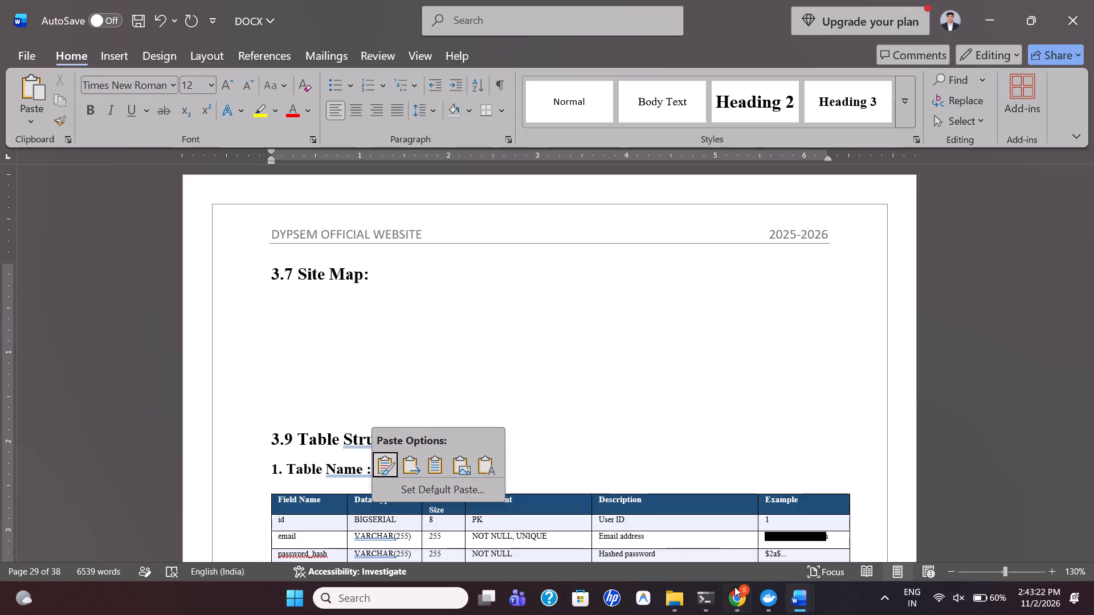
click(702, 495)
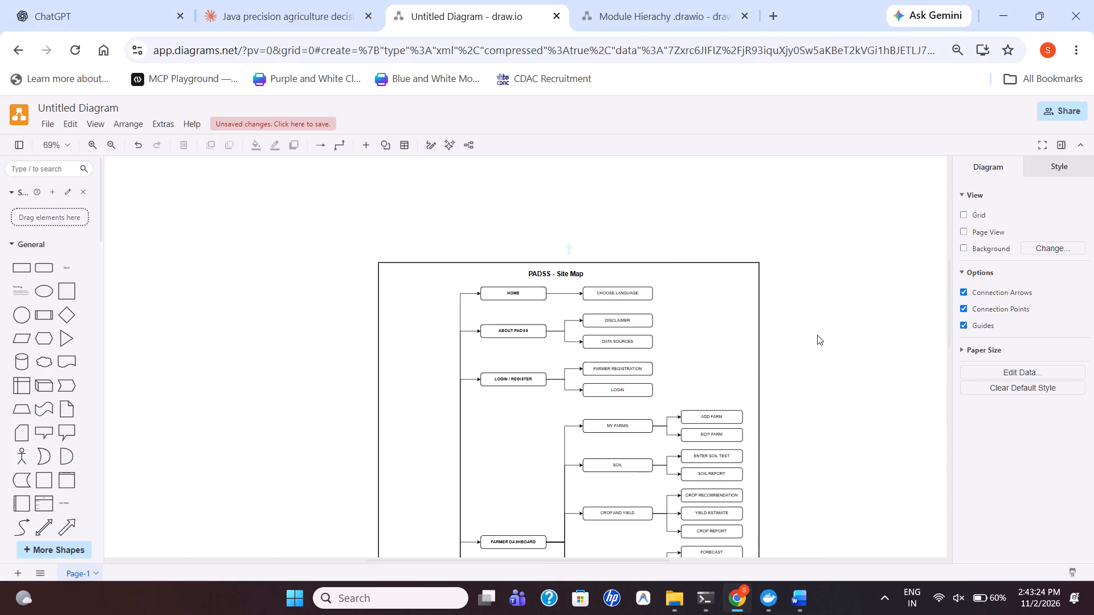
click(817, 340)
right_click(817, 340)
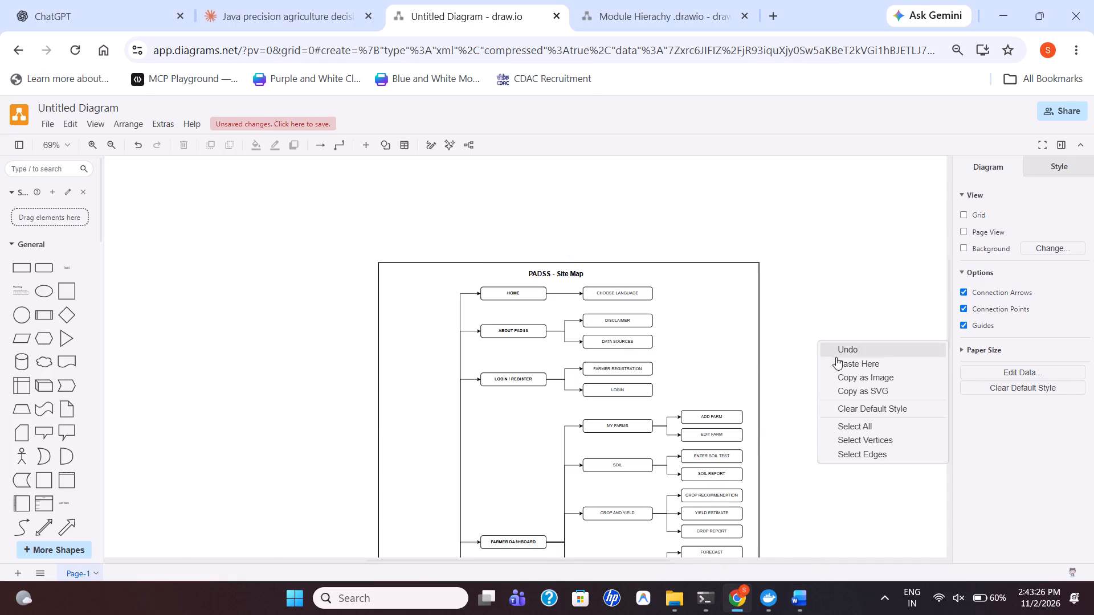
click(849, 379)
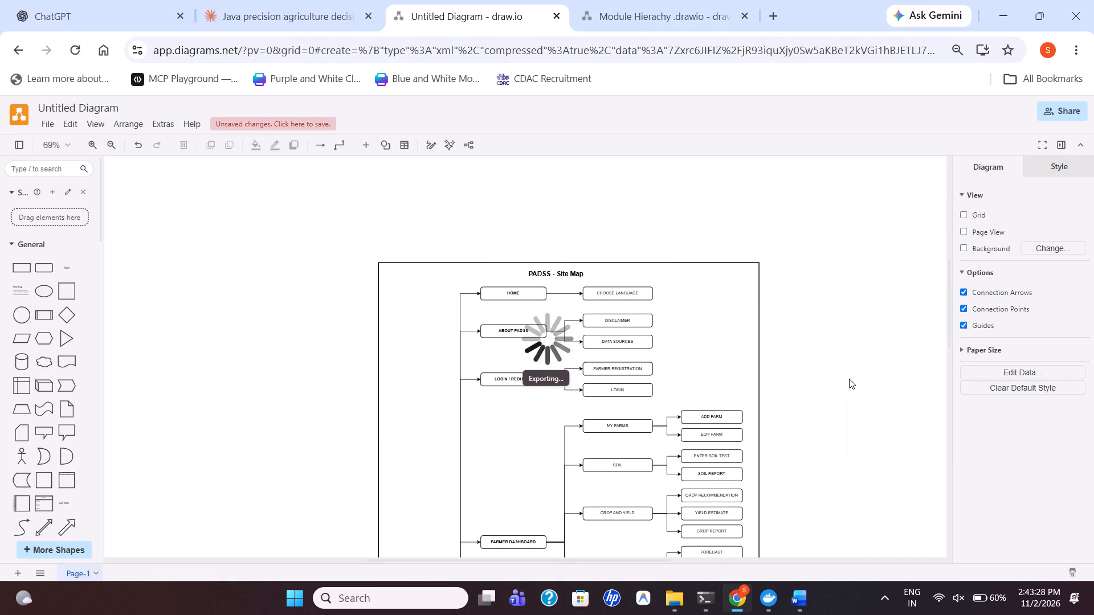
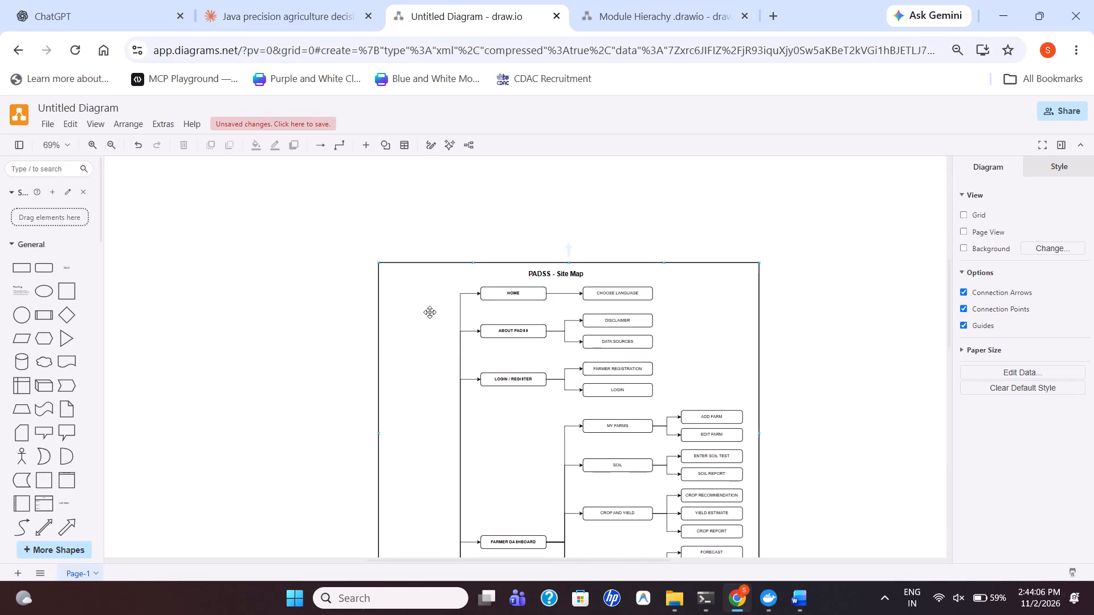
Save the site map diagram to Google Drive – My Drive as an XML file named Site Mpap.drawio.
ctrl+scroll(287, 367, up, 3)
scroll(287, 367, down, 4)
key(ctrl+s)
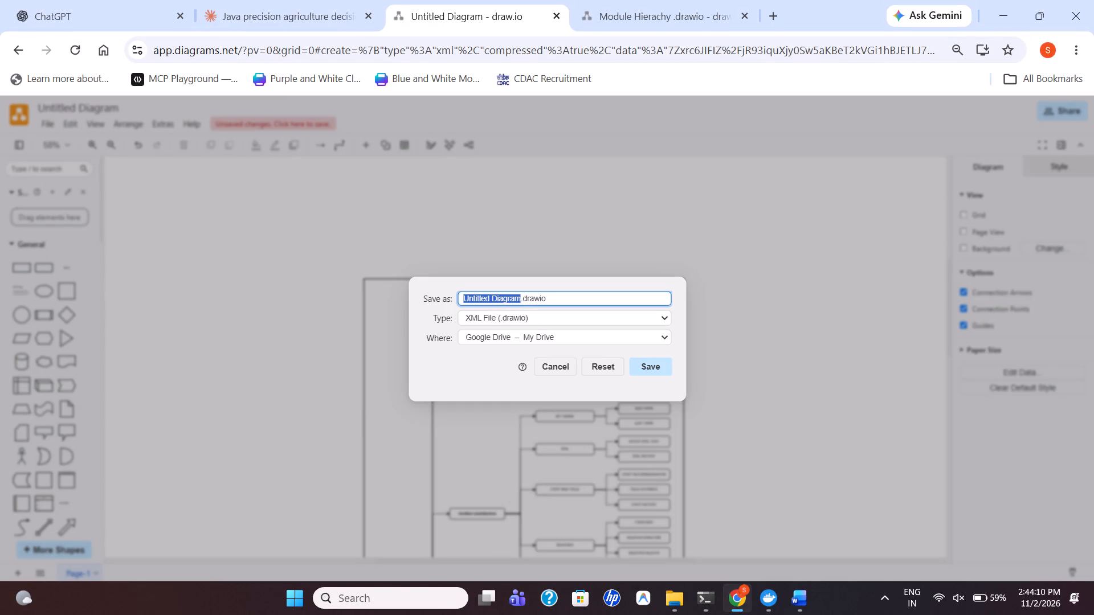
key(BackSpace)
text(Site)
key(space)
text(Mpa)
key(p)
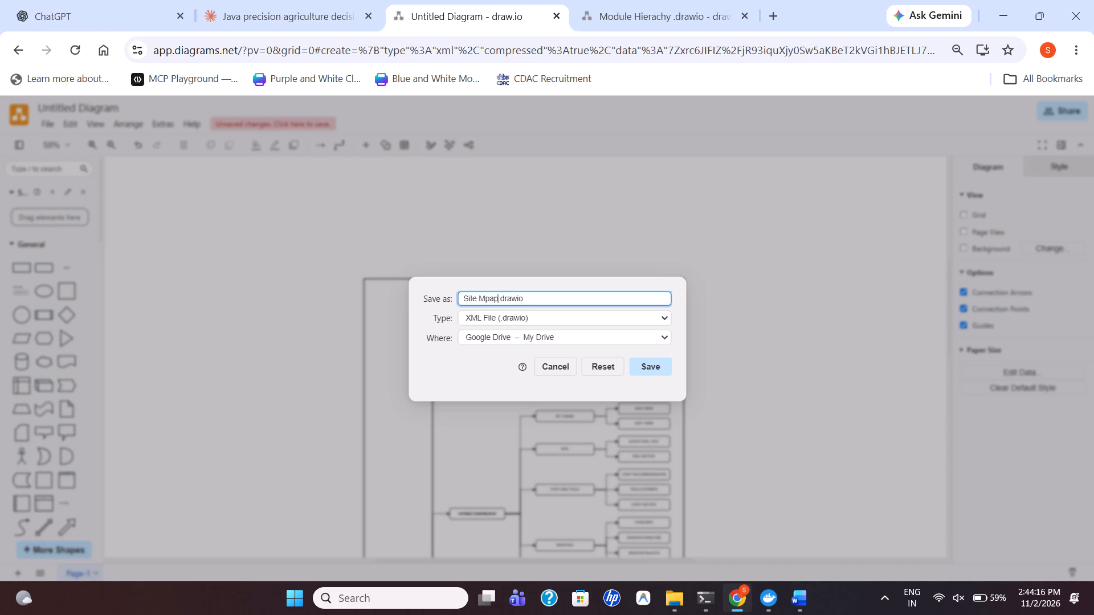
click(654, 364)
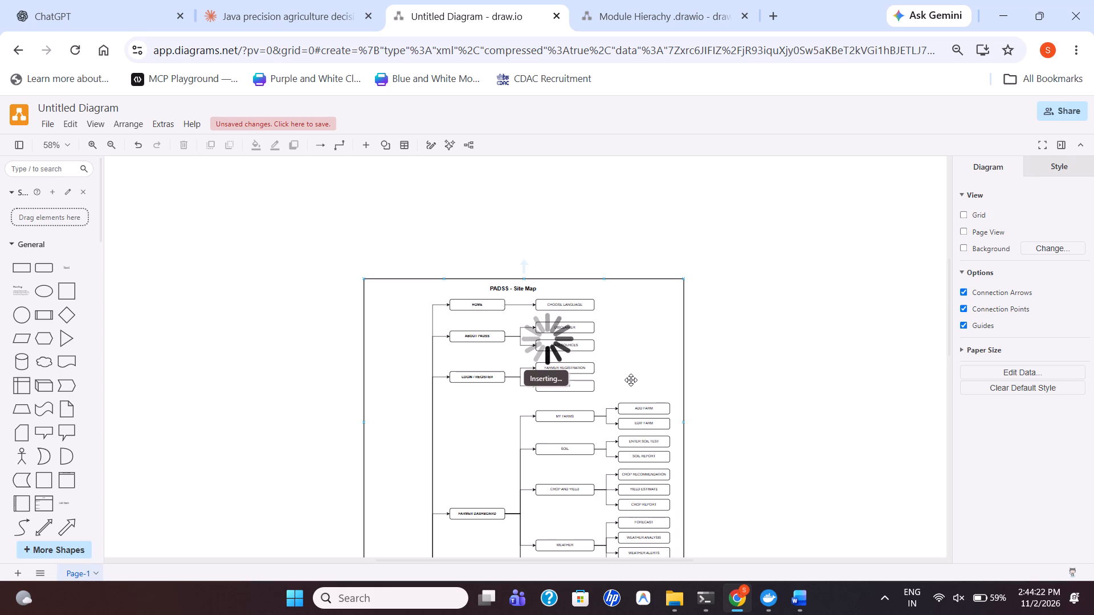
key(ctrl+s)
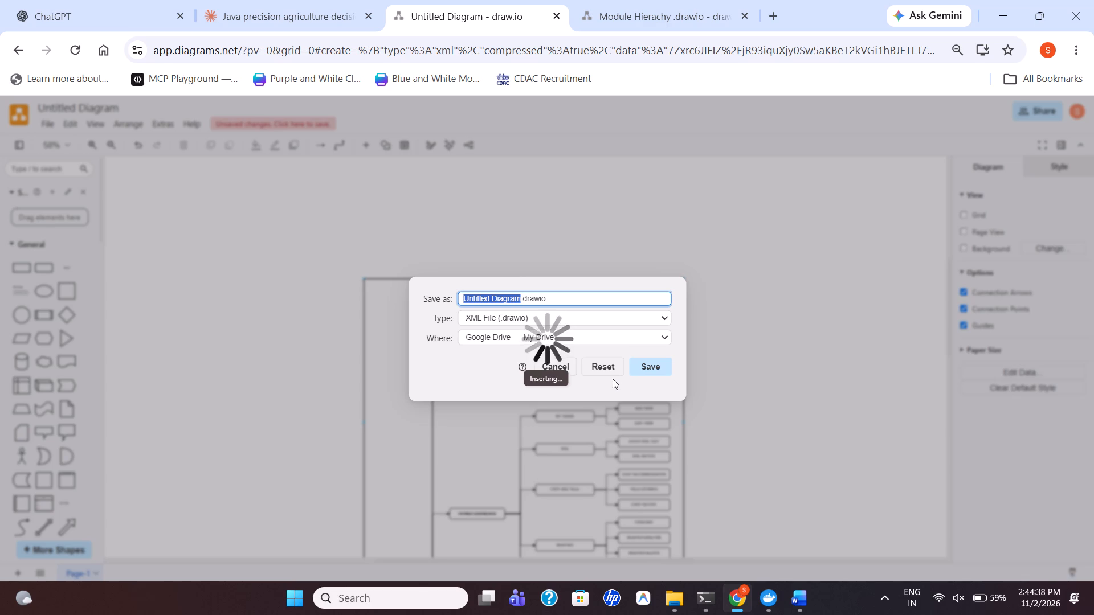
click(652, 366)
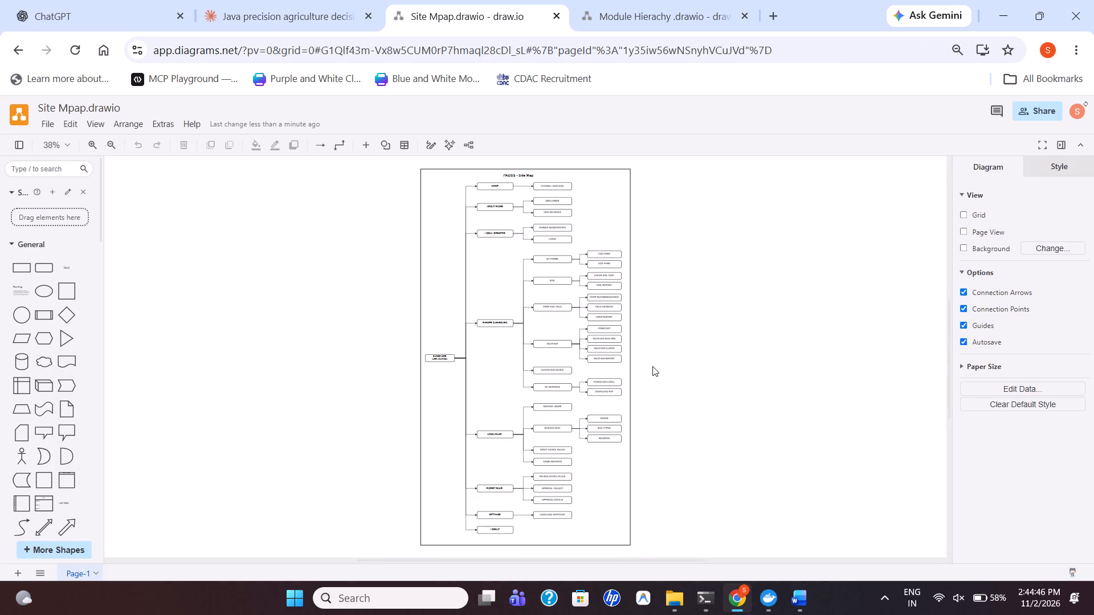
Copy the whole Site Mpap diagram as an image.
right_click(744, 231)
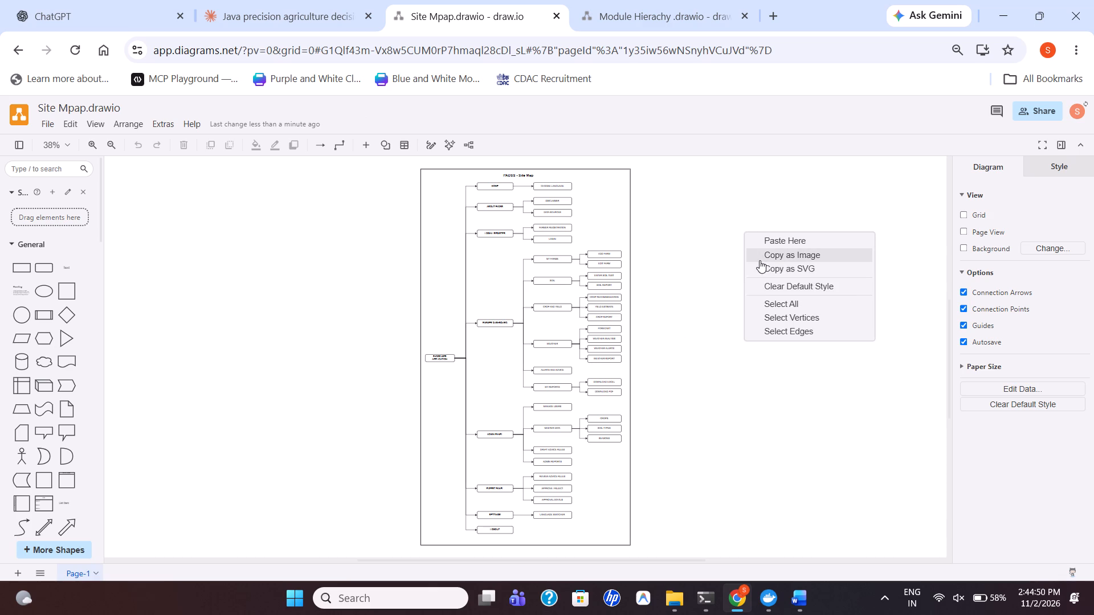
click(760, 260)
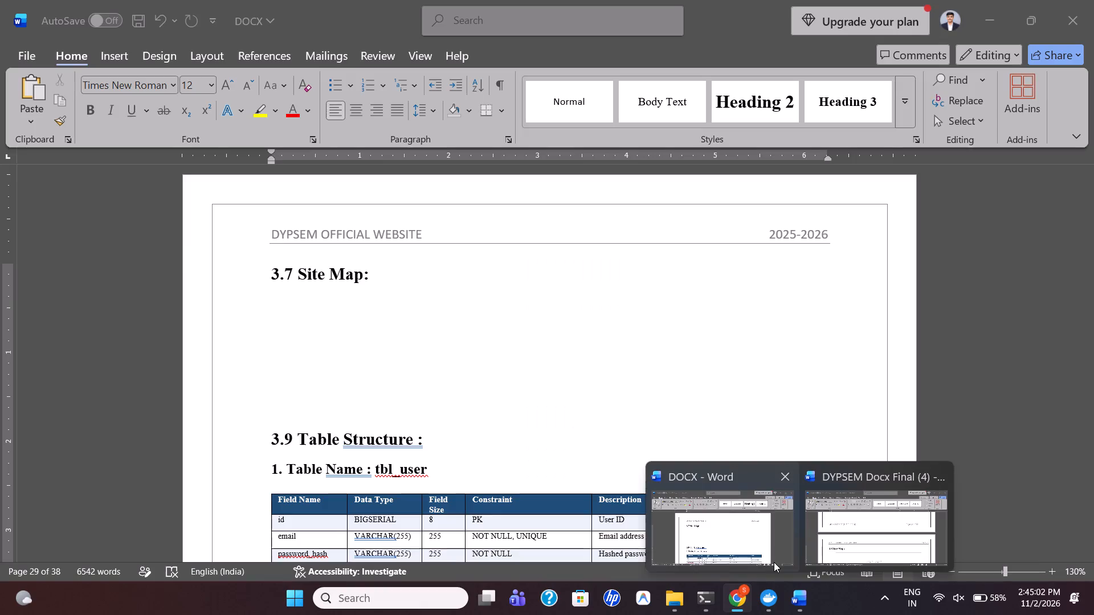
Minimise the open windows down to the desktop, start Antigravity, and switch to the DOCX report in Word.
click(768, 555)
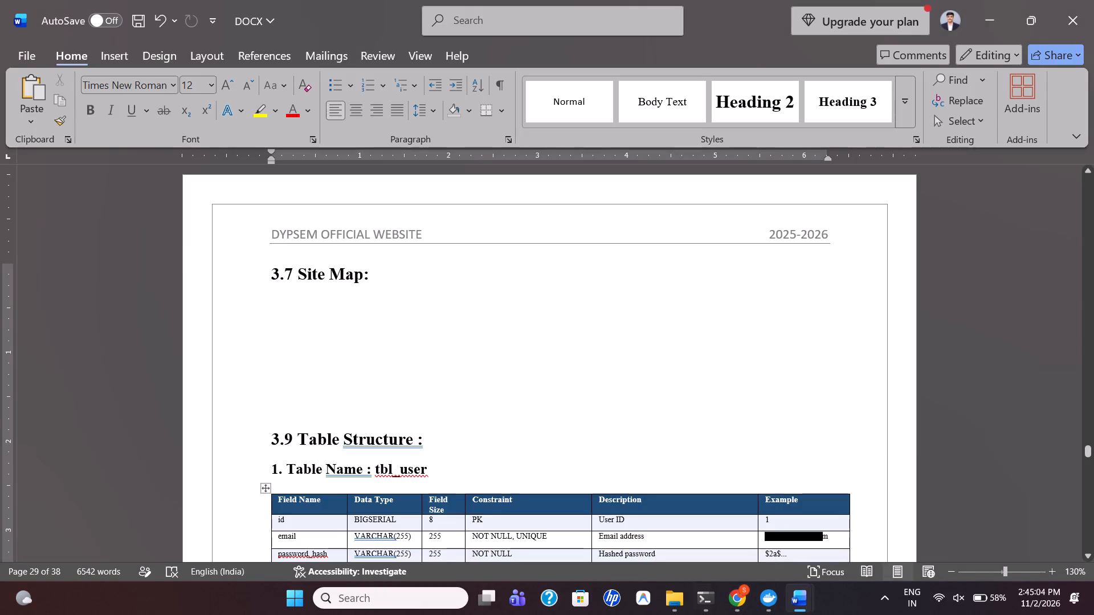
click(981, 27)
click(998, 23)
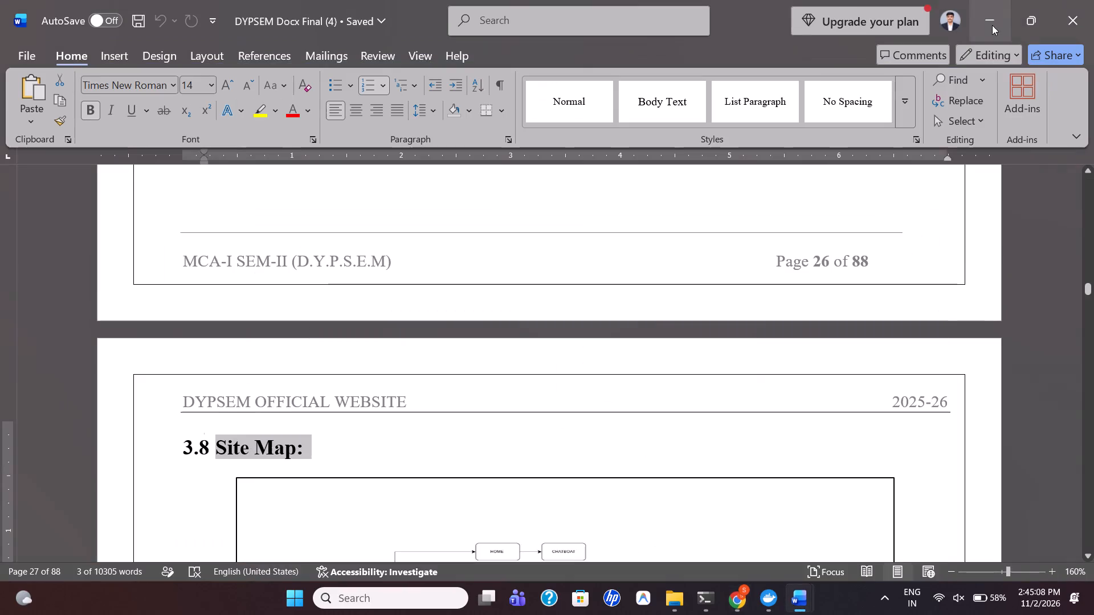
click(982, 23)
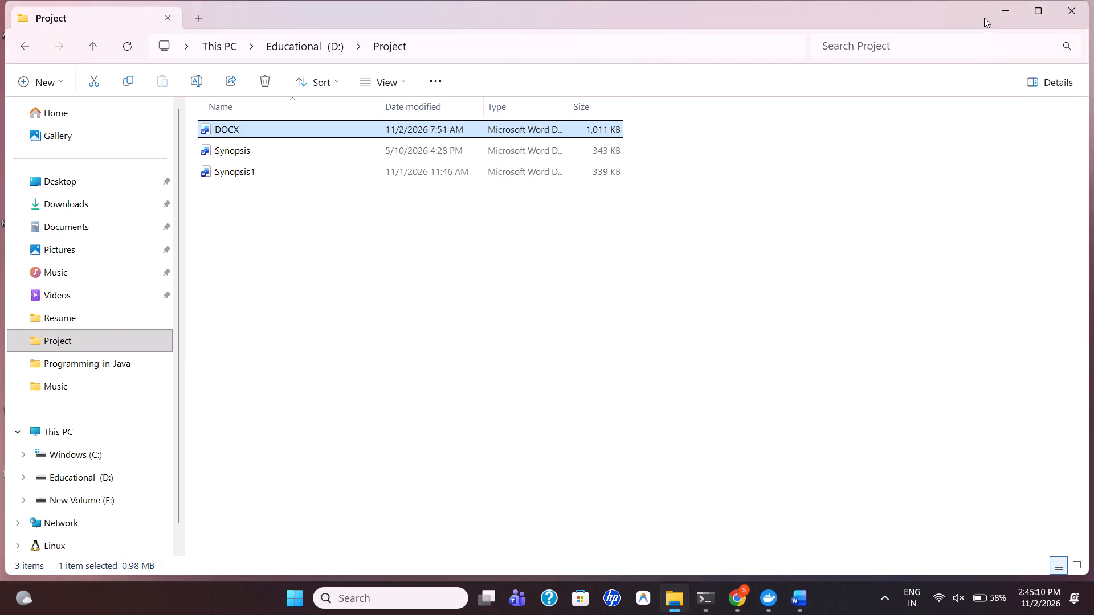
click(1001, 13)
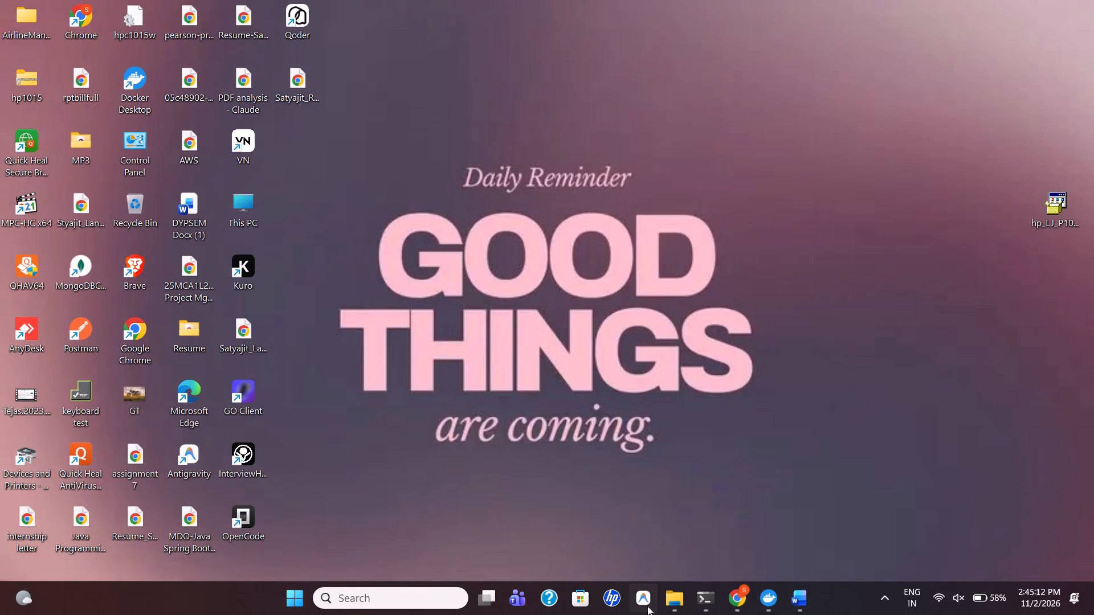
double_click(643, 608)
double_click(652, 594)
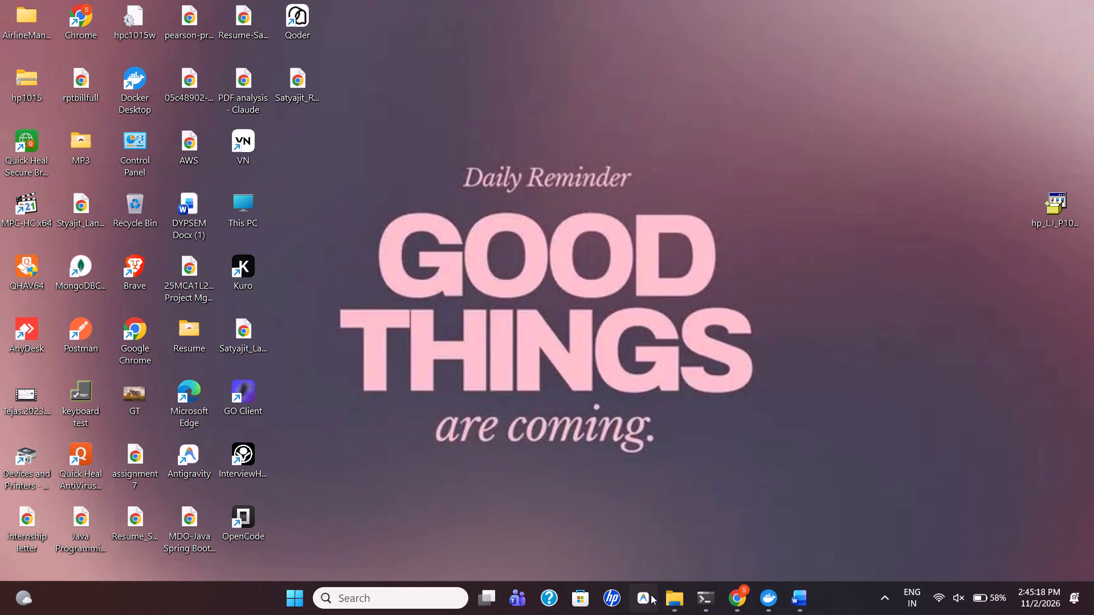
click(649, 594)
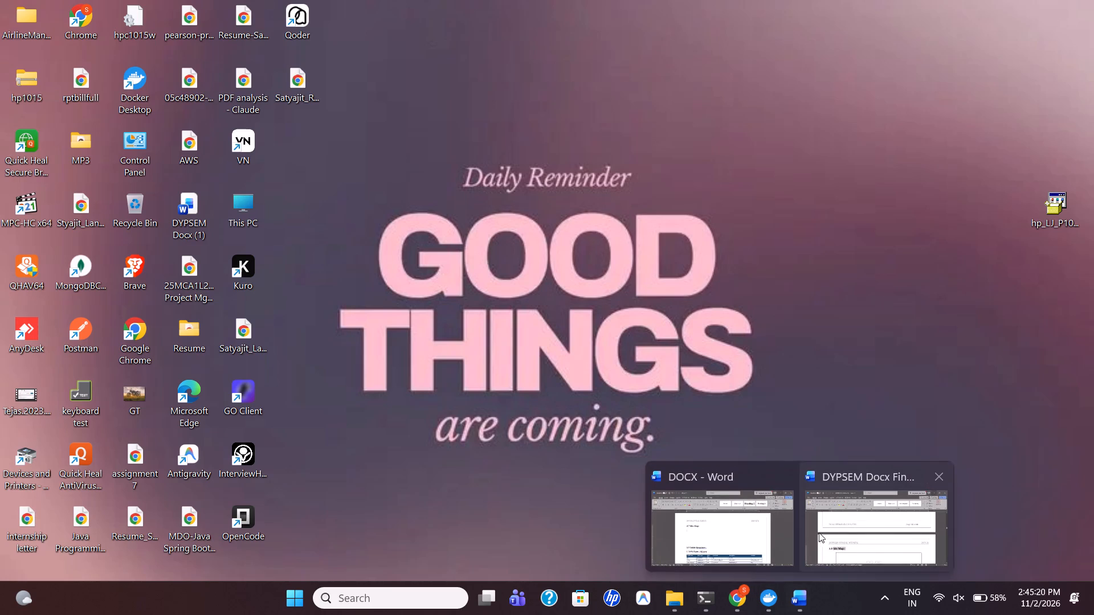
click(756, 516)
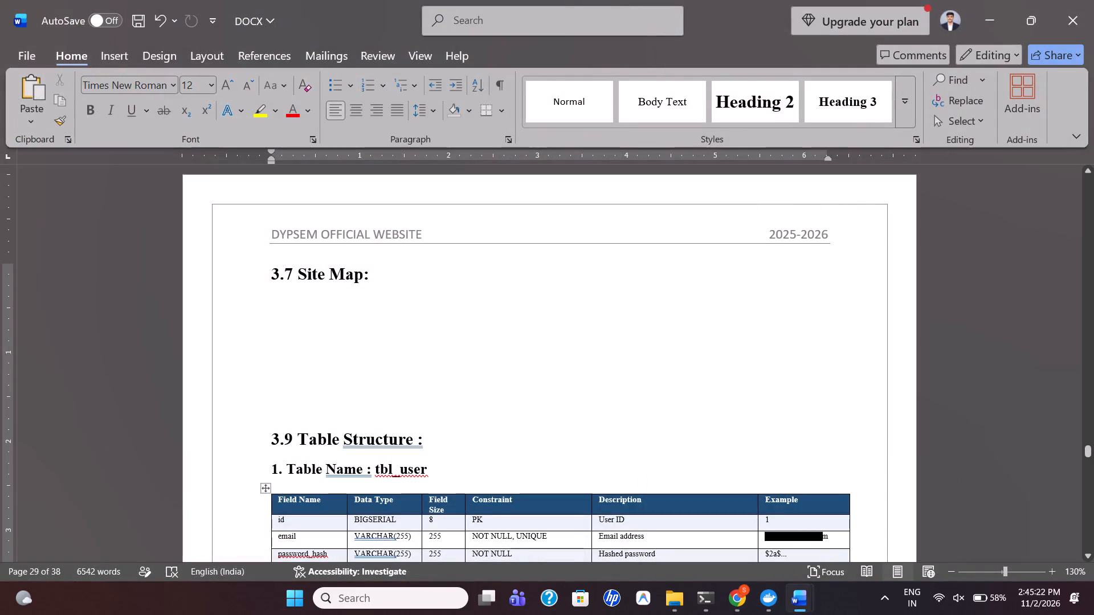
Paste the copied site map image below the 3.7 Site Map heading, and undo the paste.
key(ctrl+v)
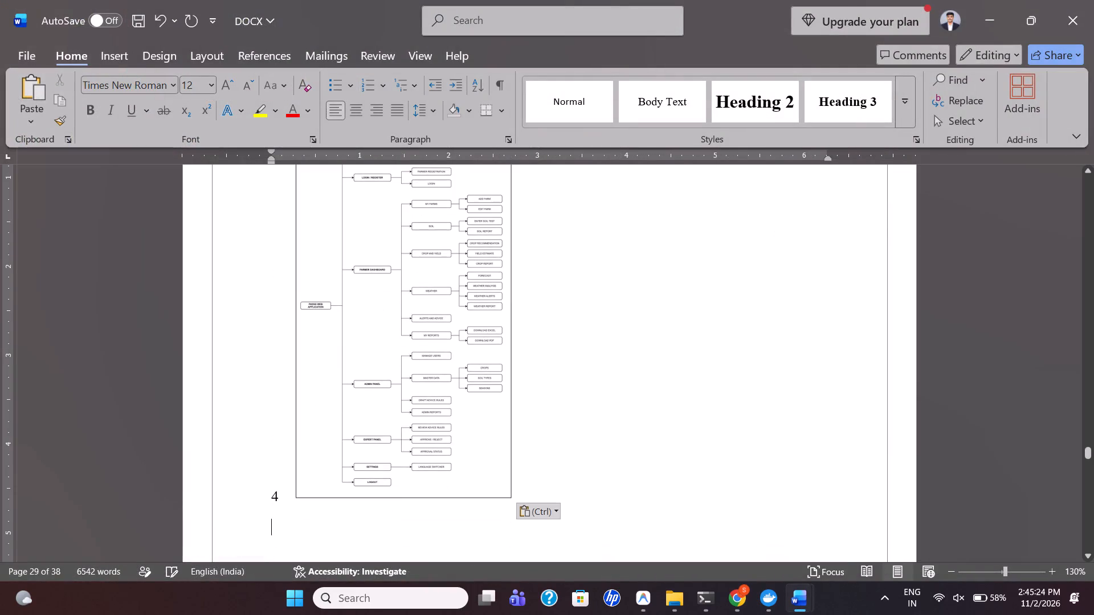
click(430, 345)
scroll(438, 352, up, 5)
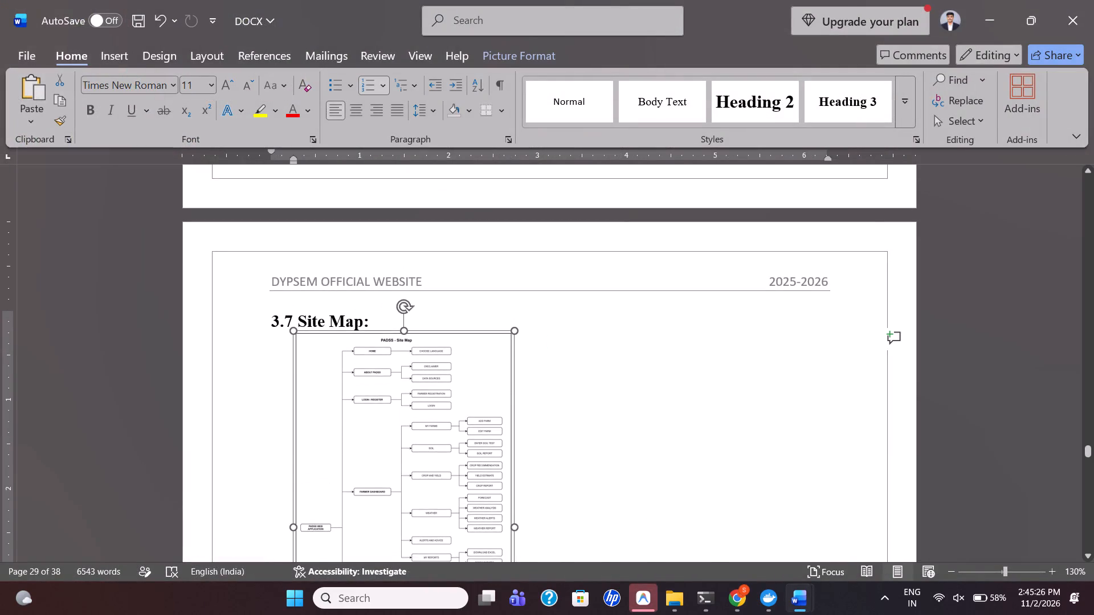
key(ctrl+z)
Indent the line below the 3.7 Site Map heading, paste the site map image there, and enlarge it to about 4.4 inches wide.
key(Tab)
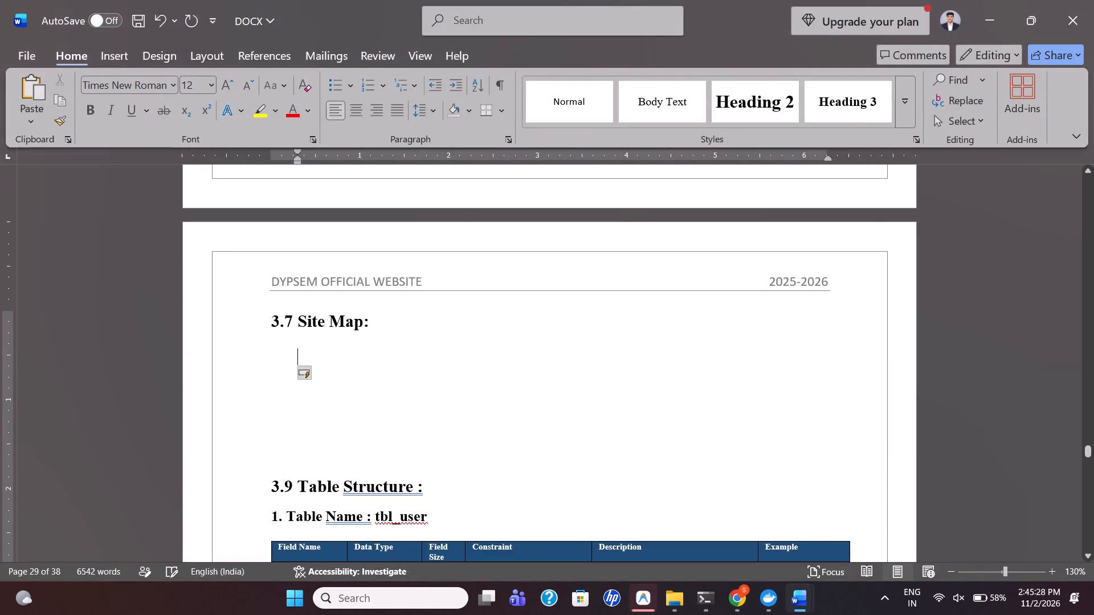
key(ctrl+v)
click(491, 478)
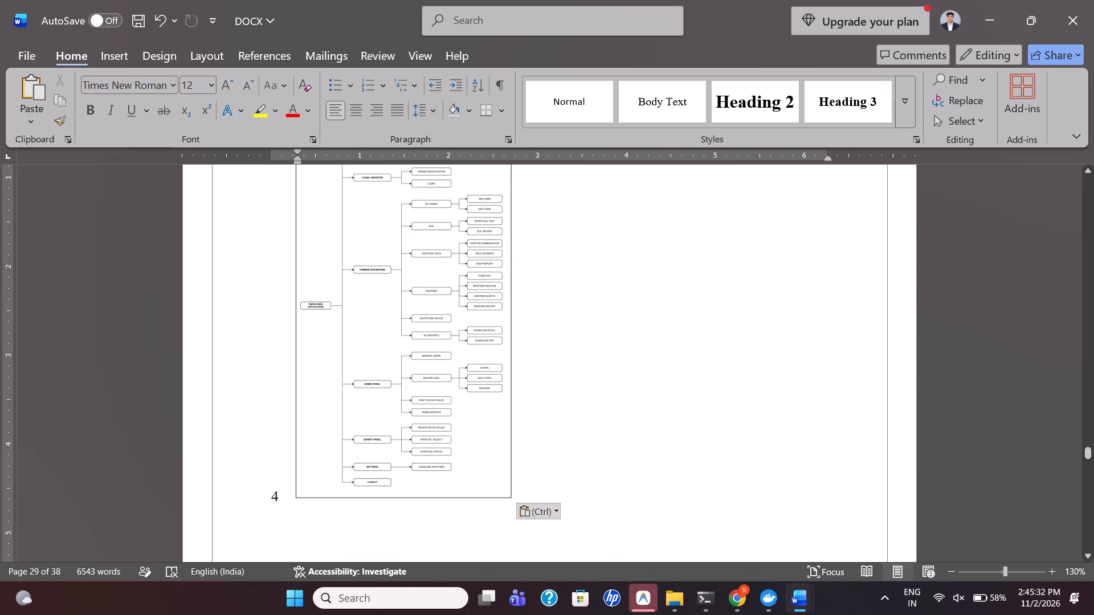
drag(514, 500, 668, 505)
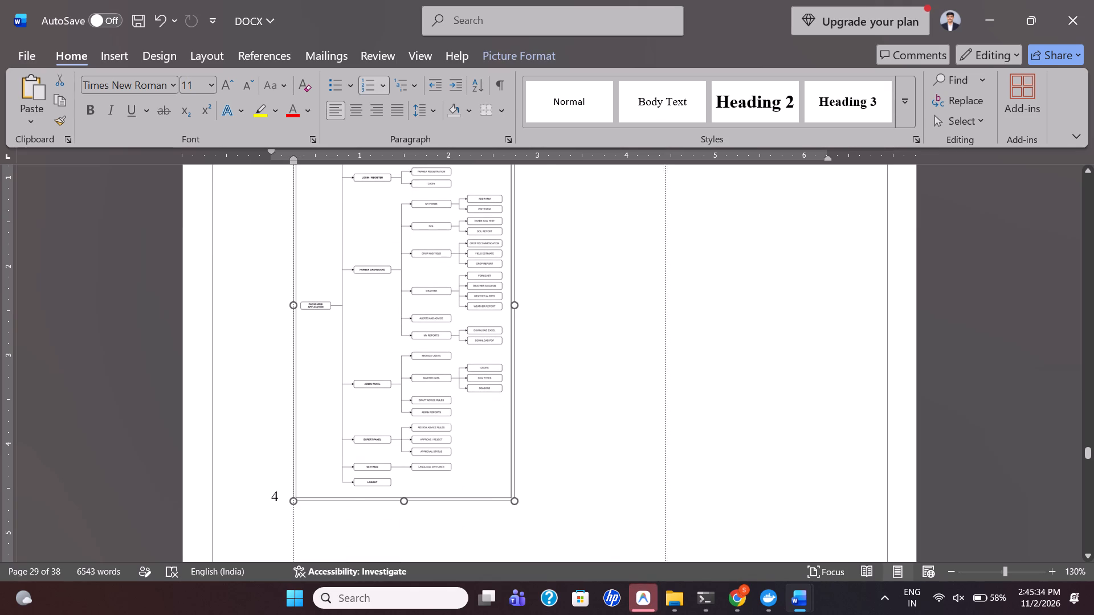
drag(668, 505, 732, 502)
scroll(732, 502, up, 5)
scroll(732, 502, down, 2)
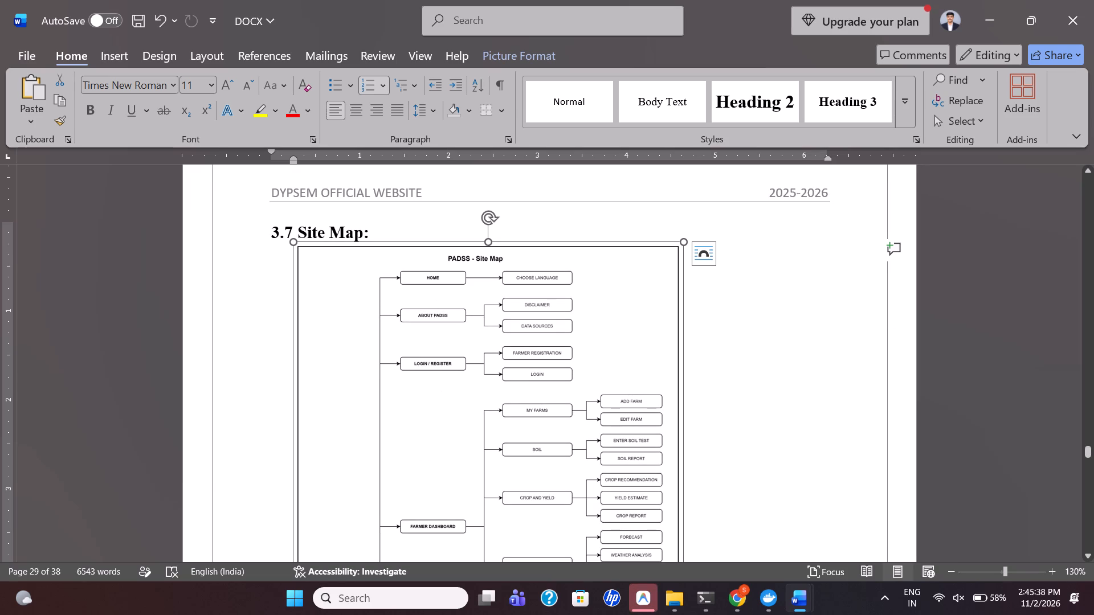
Insert a blank line without a list number between the 3.7 Site Map heading and the site map image.
click(395, 224)
key(Return)
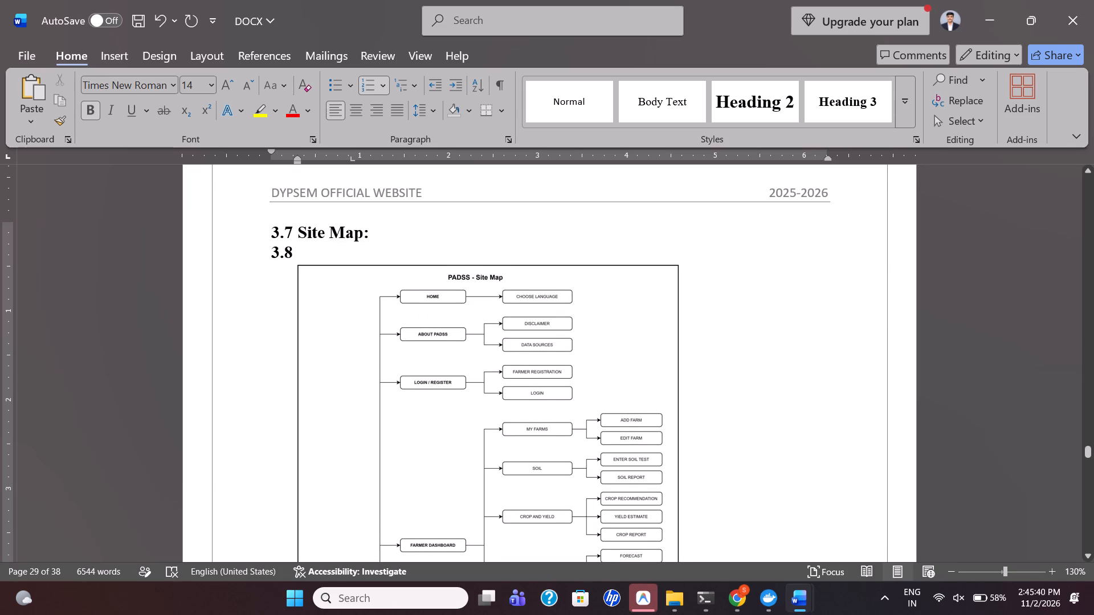
key(BackSpace)
scroll(501, 362, up, 3)
scroll(501, 362, down, 4)
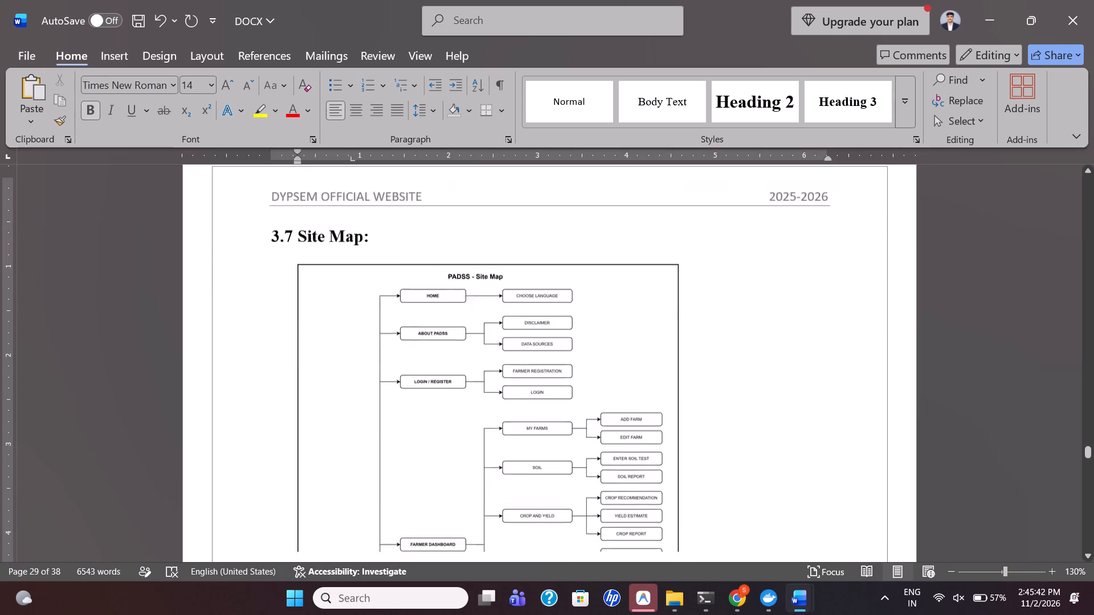
Remove the stray list number 4 beside the bottom of the site map image.
scroll(501, 362, down, 11)
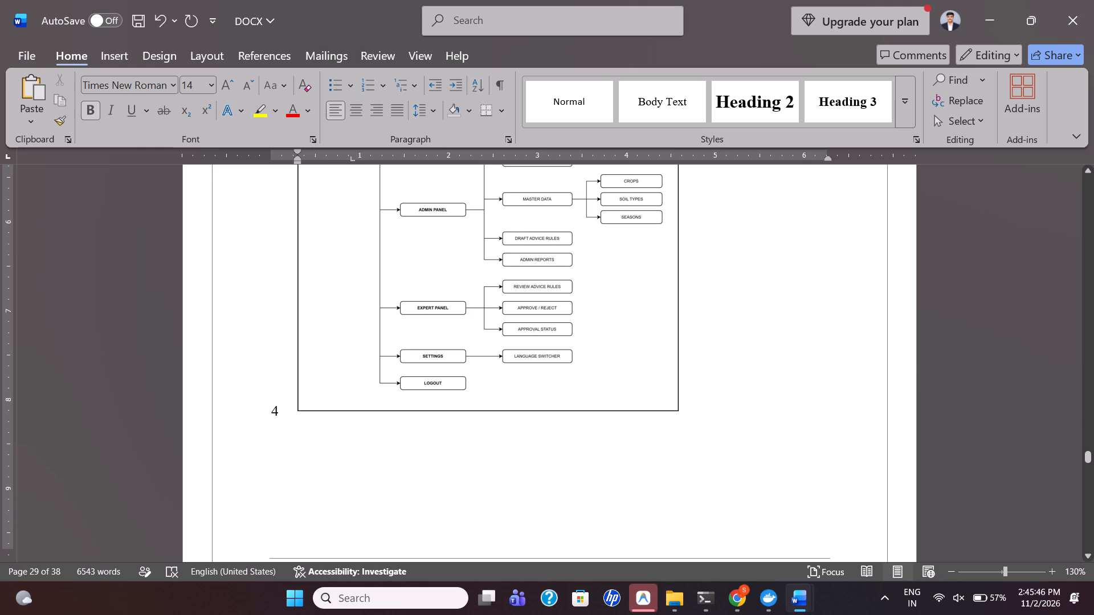
click(273, 409)
scroll(272, 411, down, 9)
scroll(274, 491, down, 2)
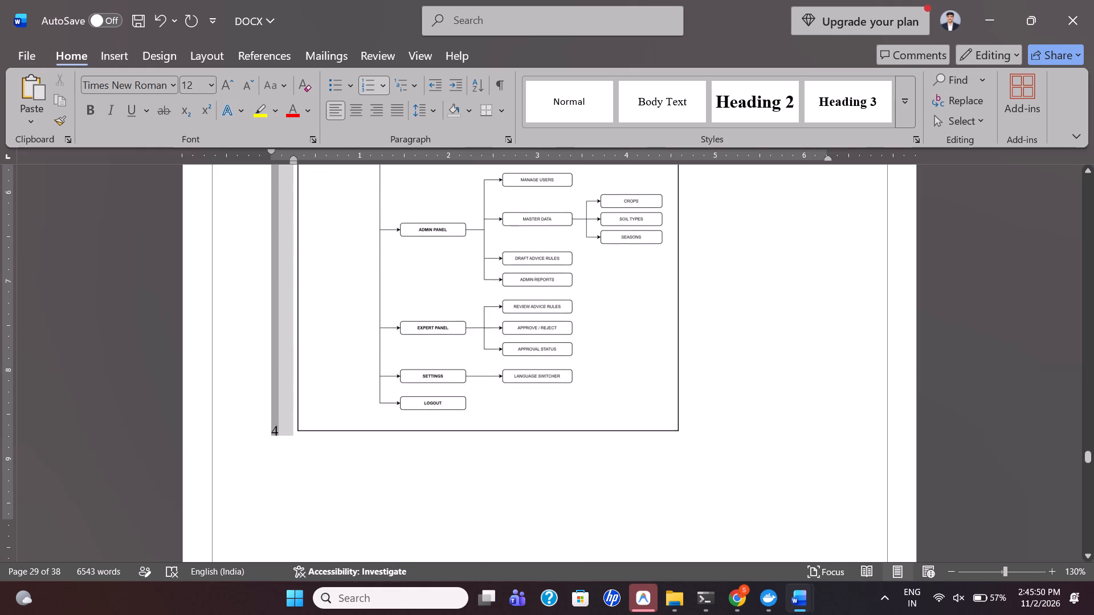
click(288, 379)
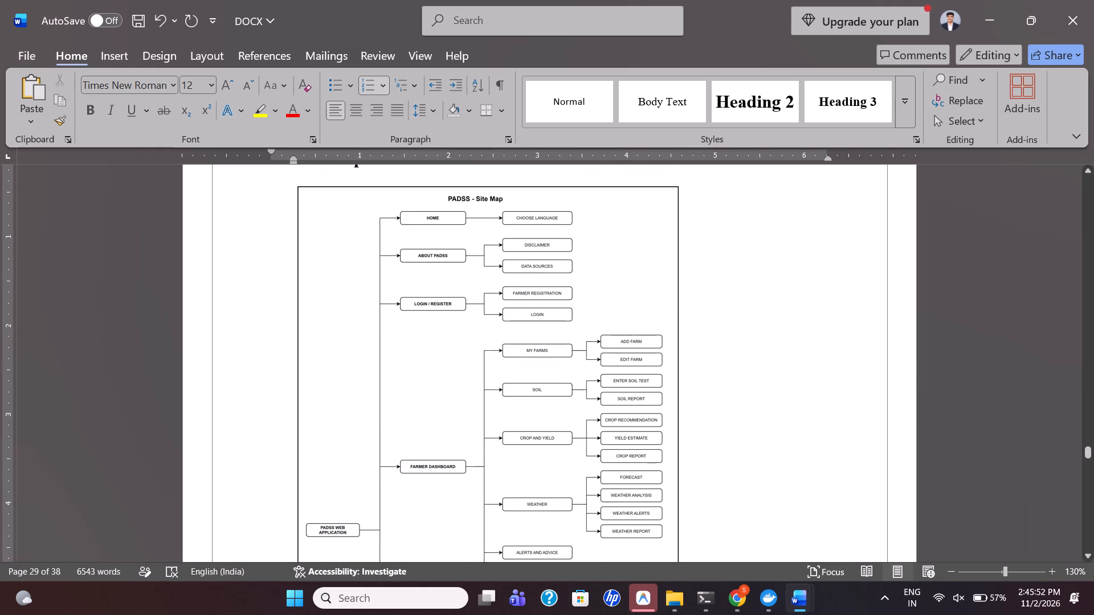
scroll(267, 386, down, 5)
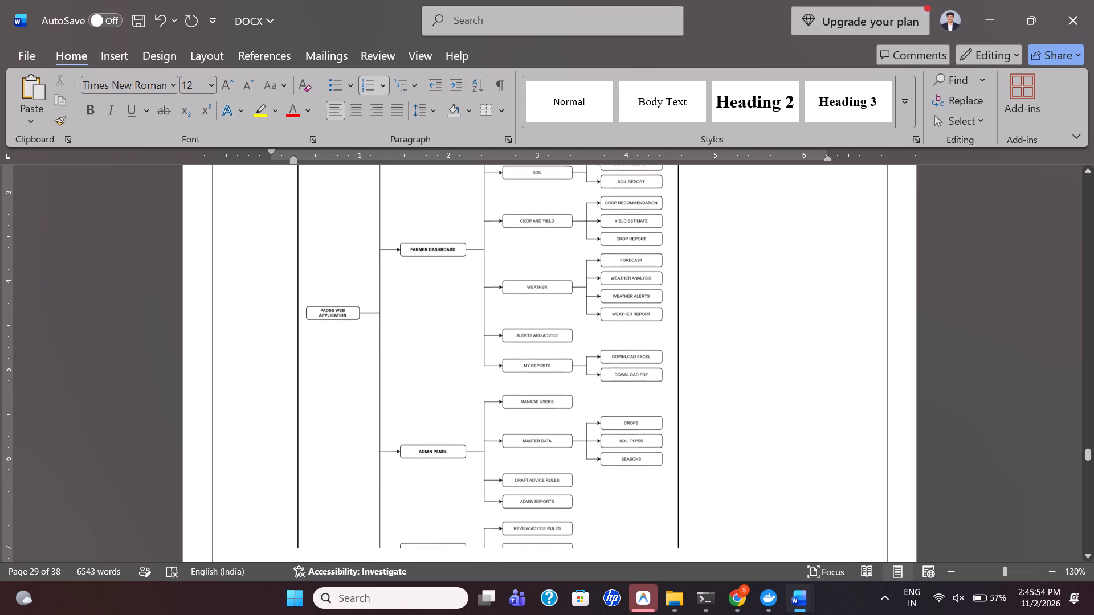
scroll(266, 389, down, 3)
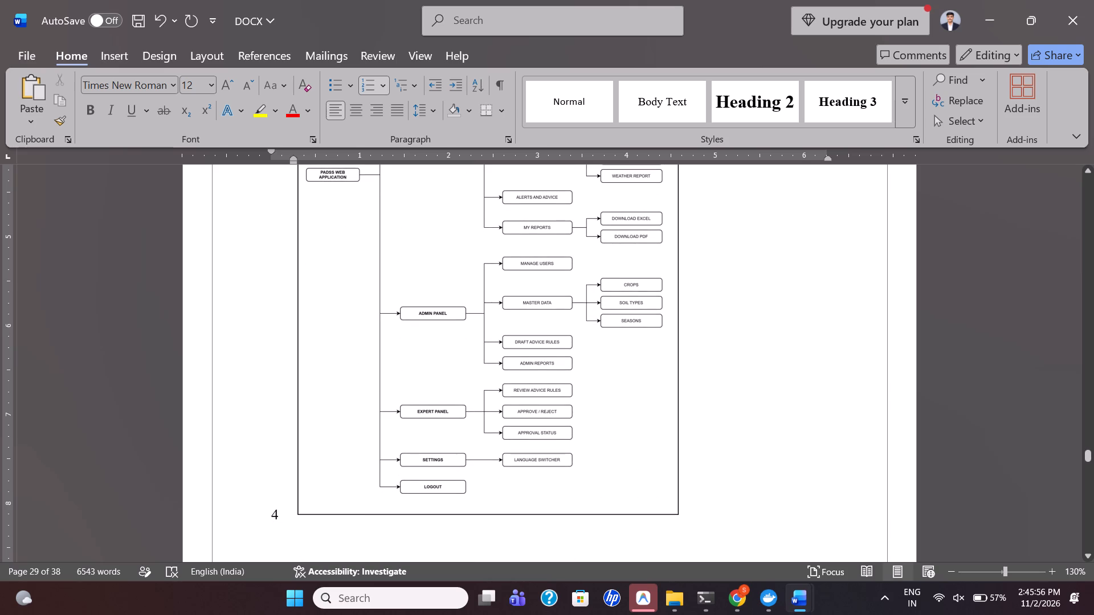
click(283, 512)
key(BackSpace)
scroll(486, 518, down, 5)
scroll(500, 481, up, 4)
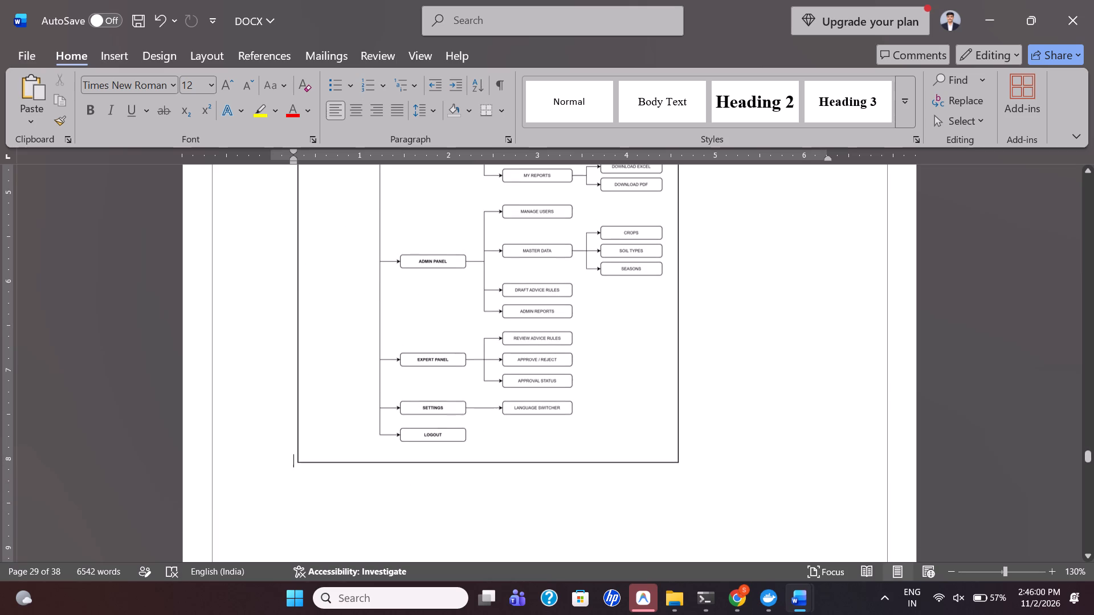
Enlarge the site map image proportionally to about 4.8 inches wide so it fills more of the page.
click(500, 477)
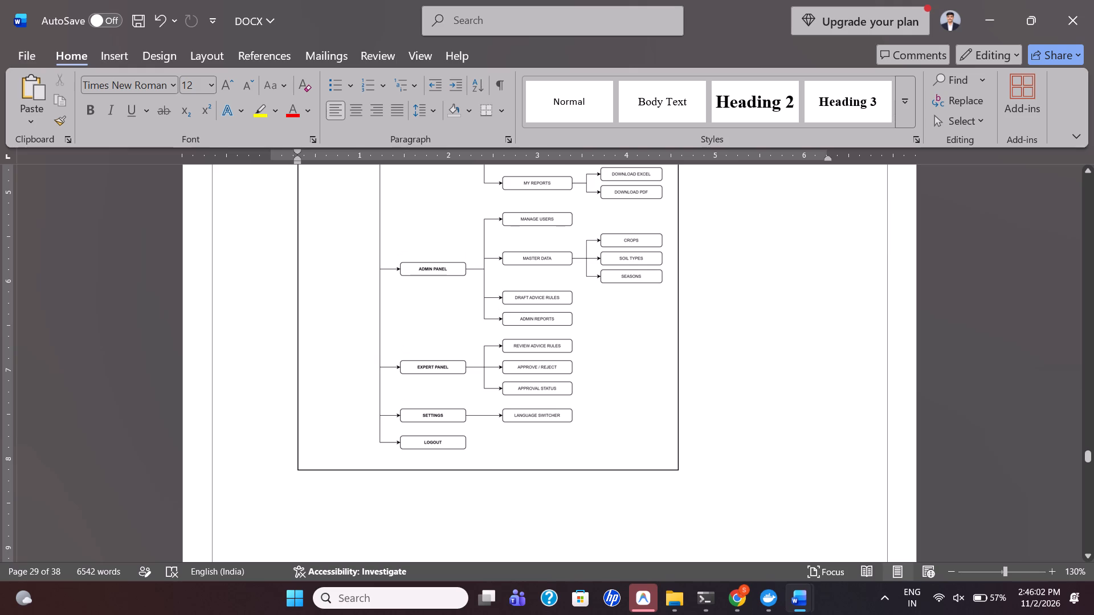
click(501, 451)
drag(685, 479, 691, 479)
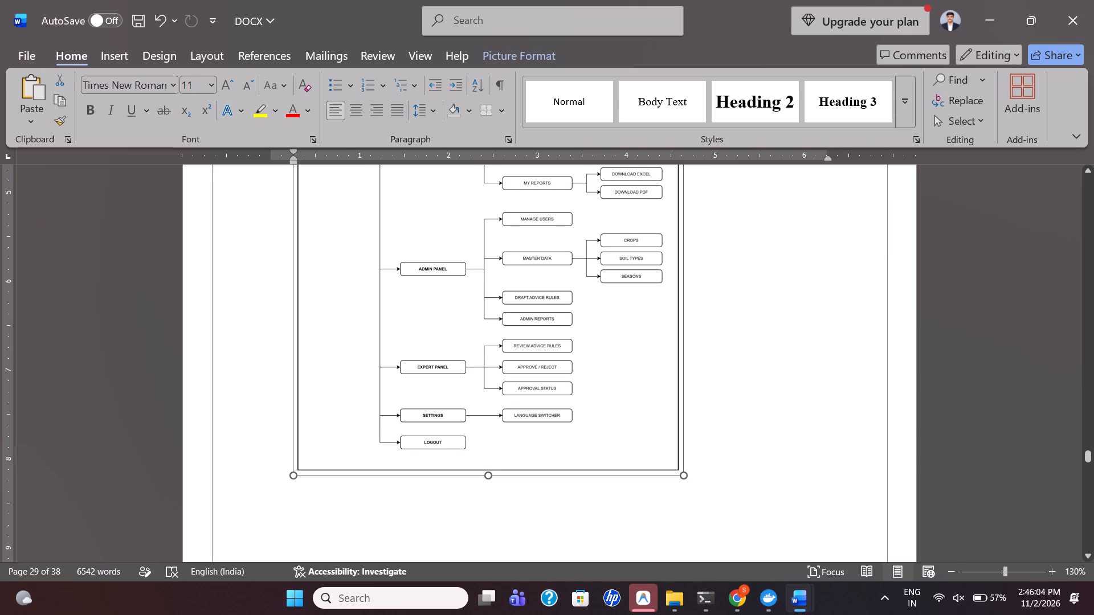
drag(691, 479, 711, 482)
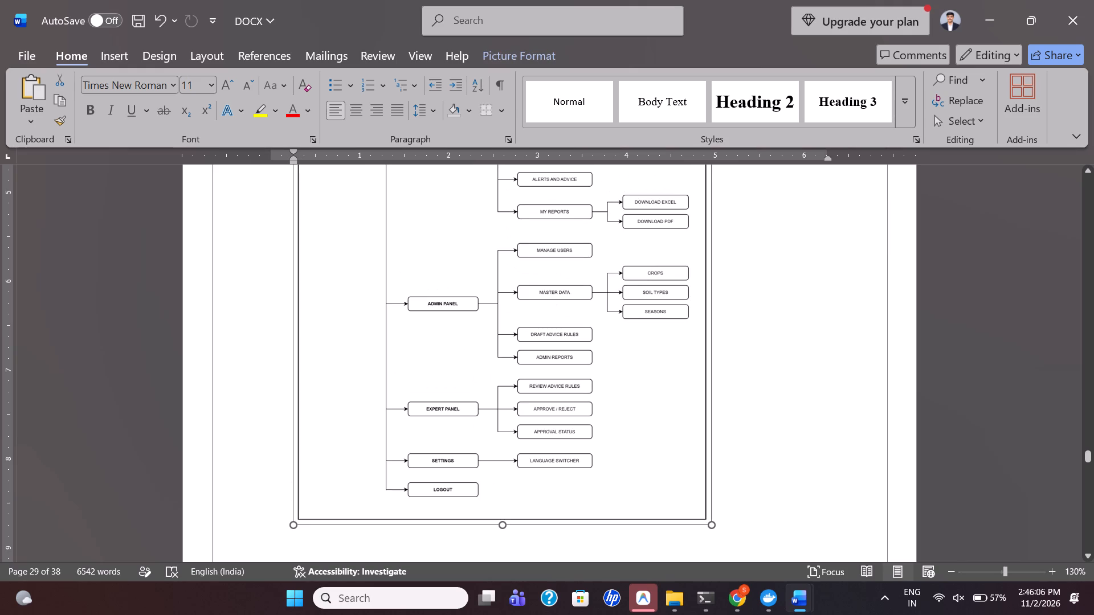
drag(711, 482, 720, 483)
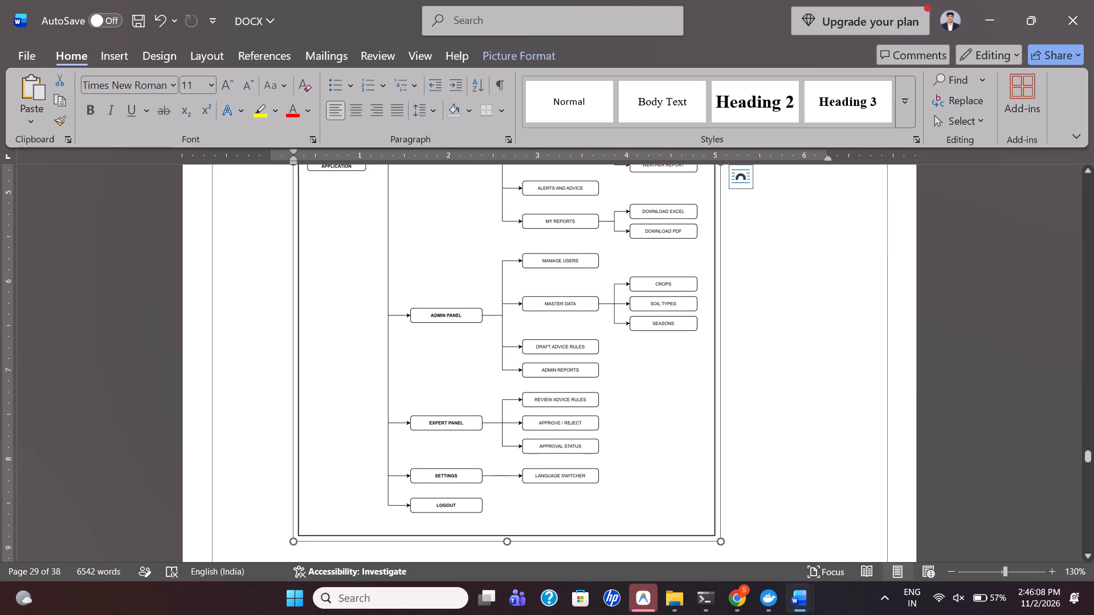
Stretch only the width of the site map image to about 5.2 inches and check how it fits the page.
scroll(621, 425, down, 3)
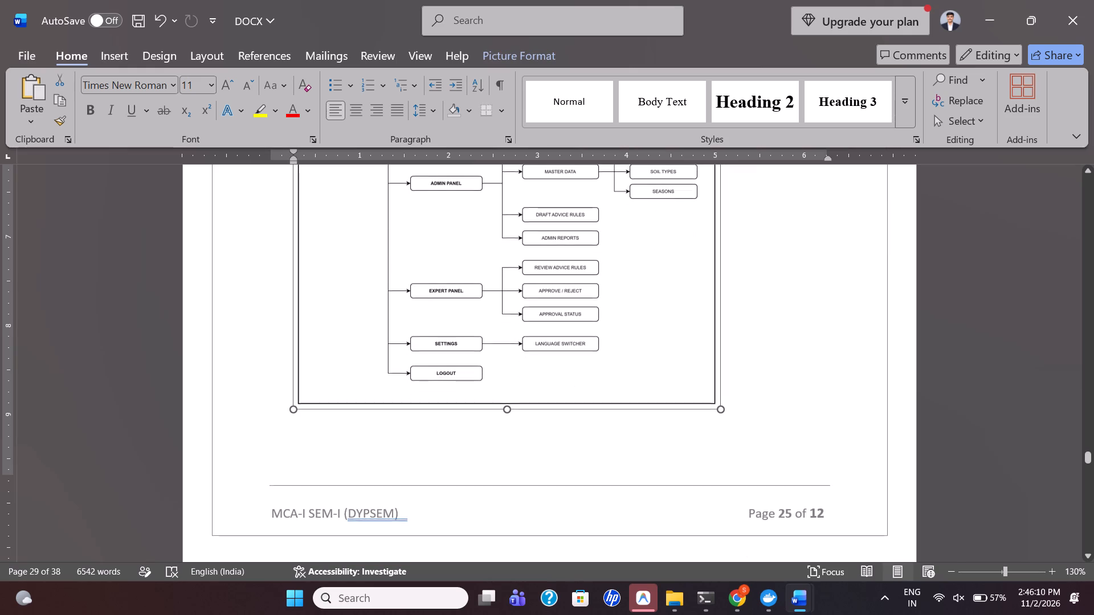
scroll(621, 427, down, 5)
scroll(621, 427, up, 10)
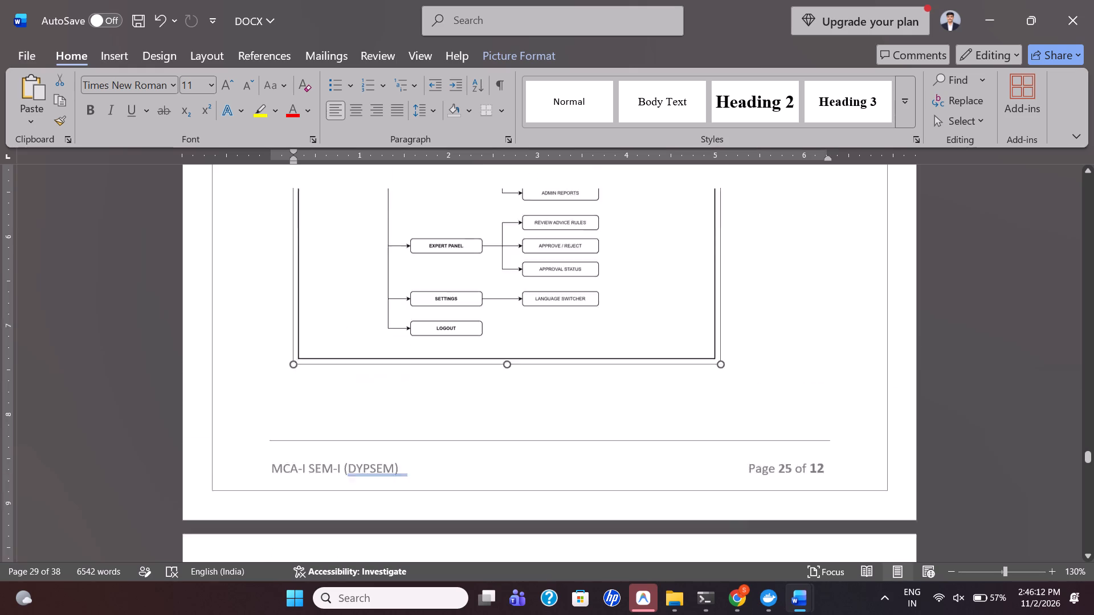
scroll(620, 436, up, 14)
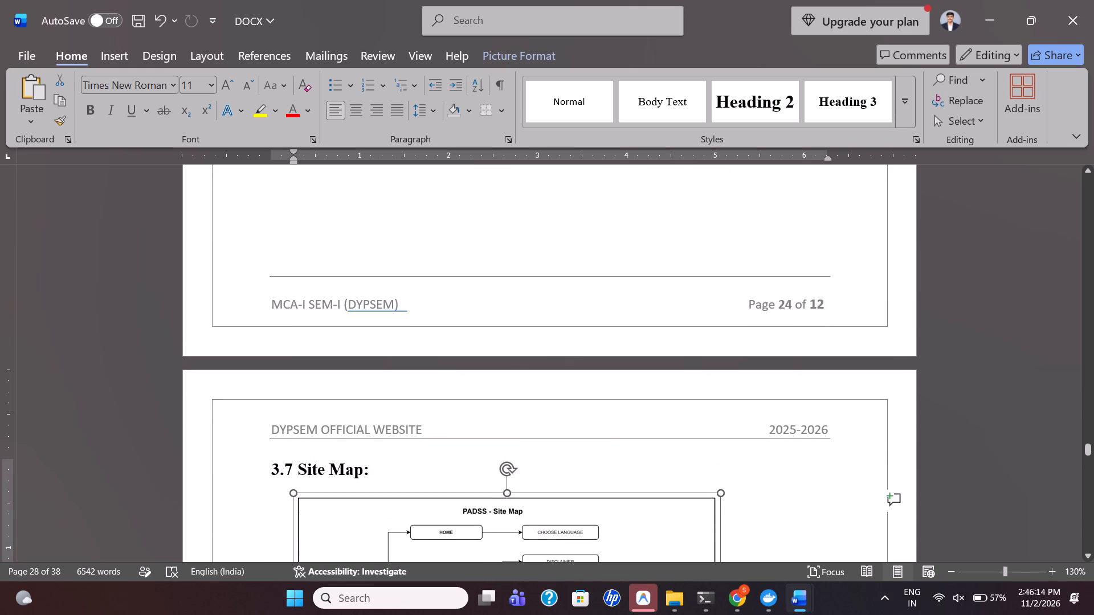
scroll(521, 472, down, 7)
scroll(654, 487, down, 3)
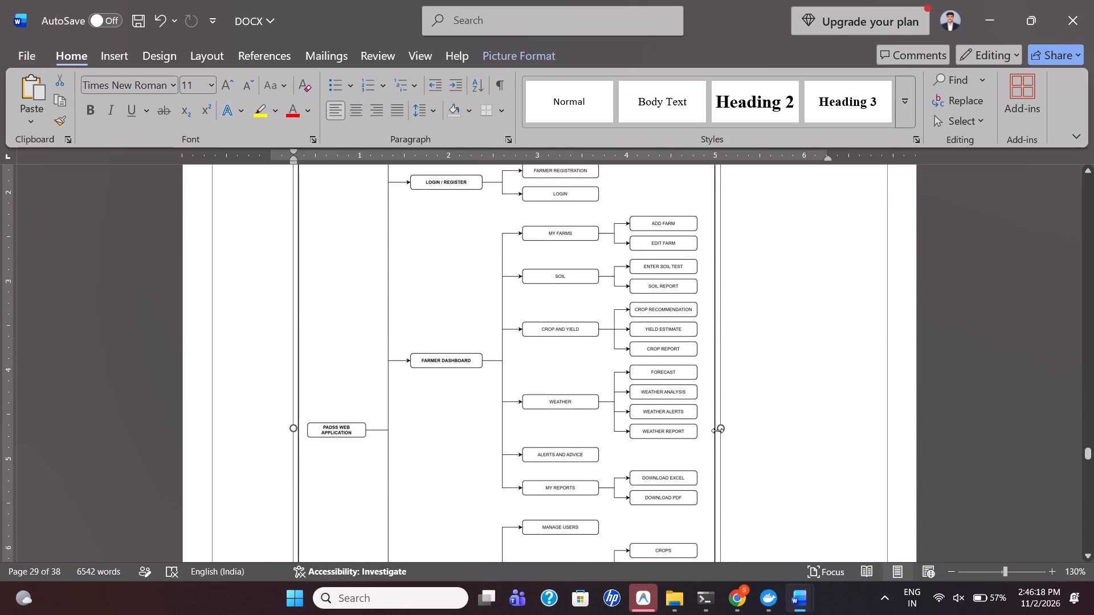
drag(717, 428, 754, 429)
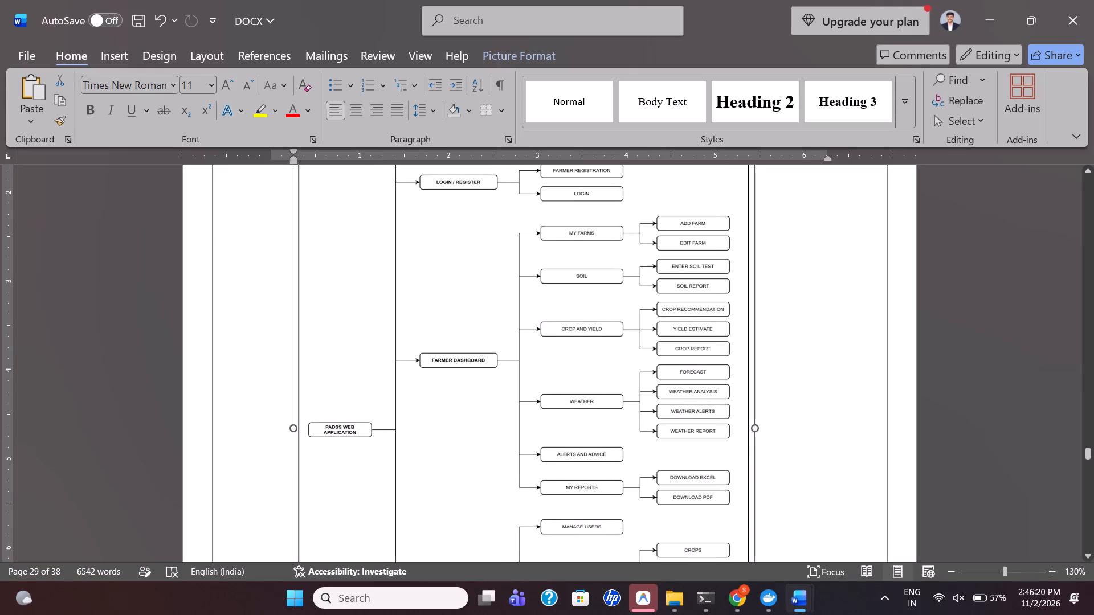
scroll(513, 423, down, 18)
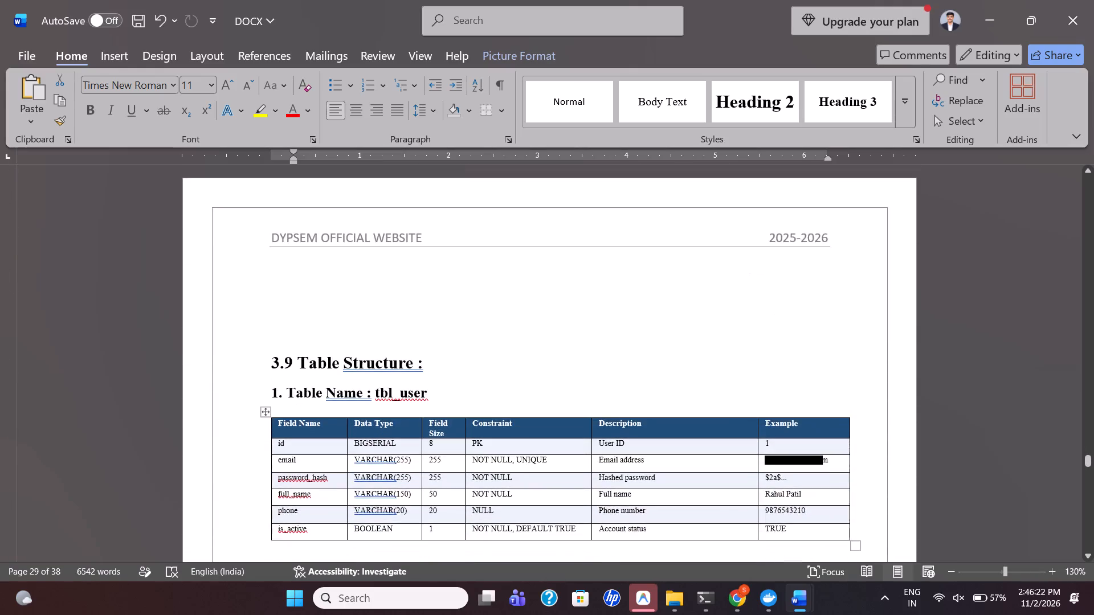
scroll(490, 407, up, 11)
scroll(490, 407, down, 5)
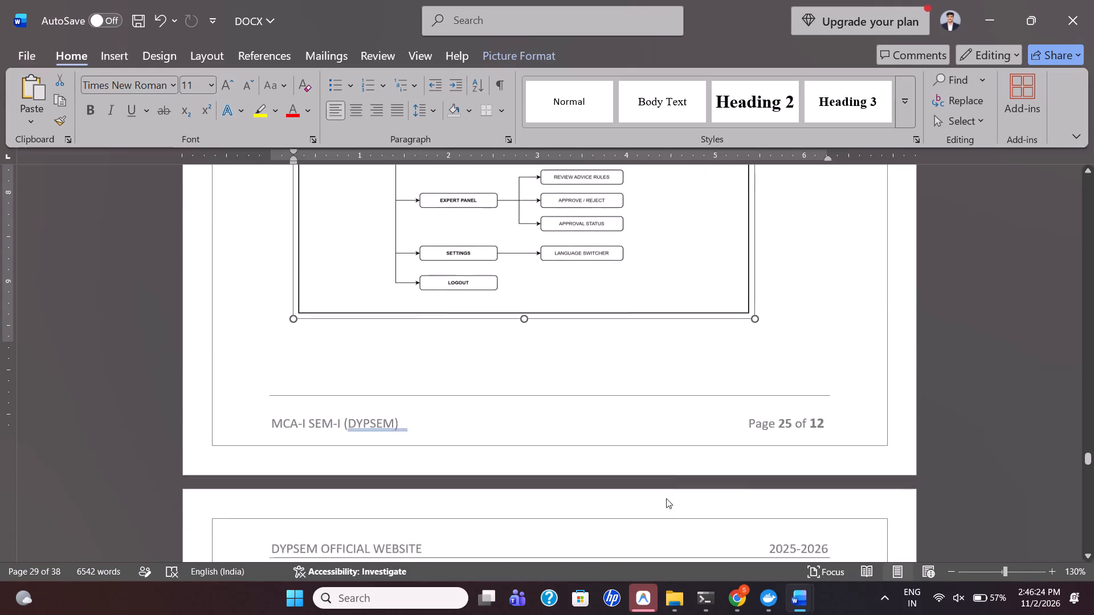
click(650, 596)
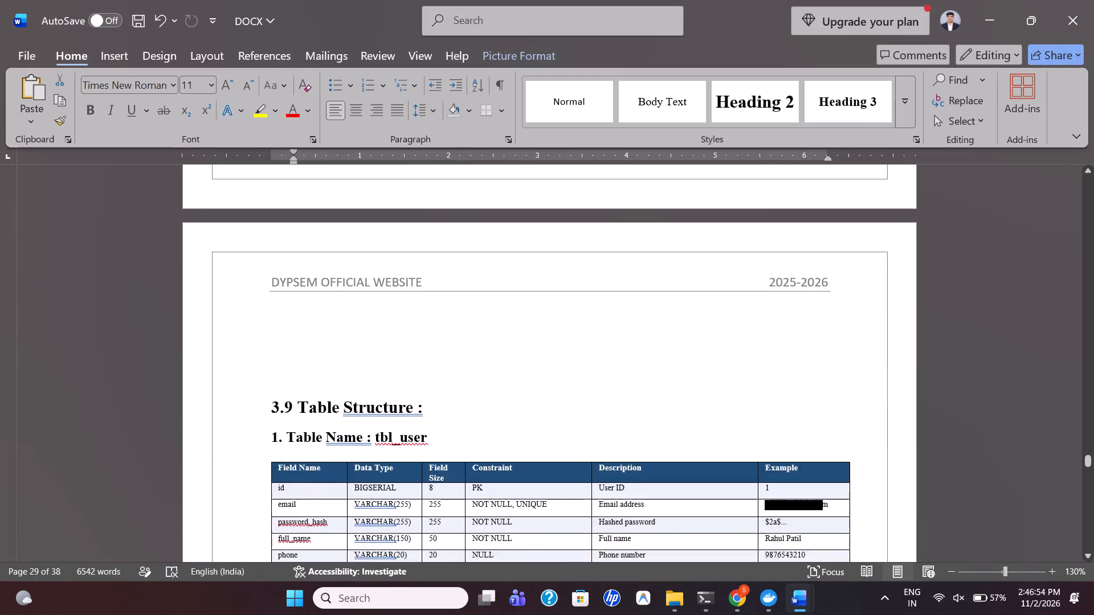
scroll(409, 362, down, 4)
scroll(409, 362, up, 7)
click(325, 370)
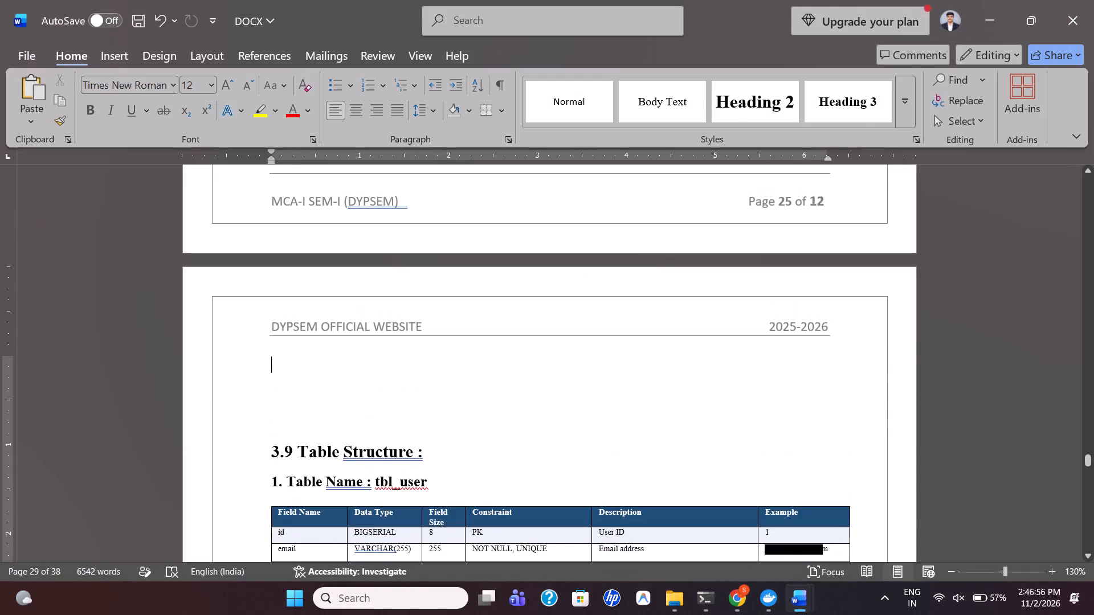
key(Delete)
key(Delete)
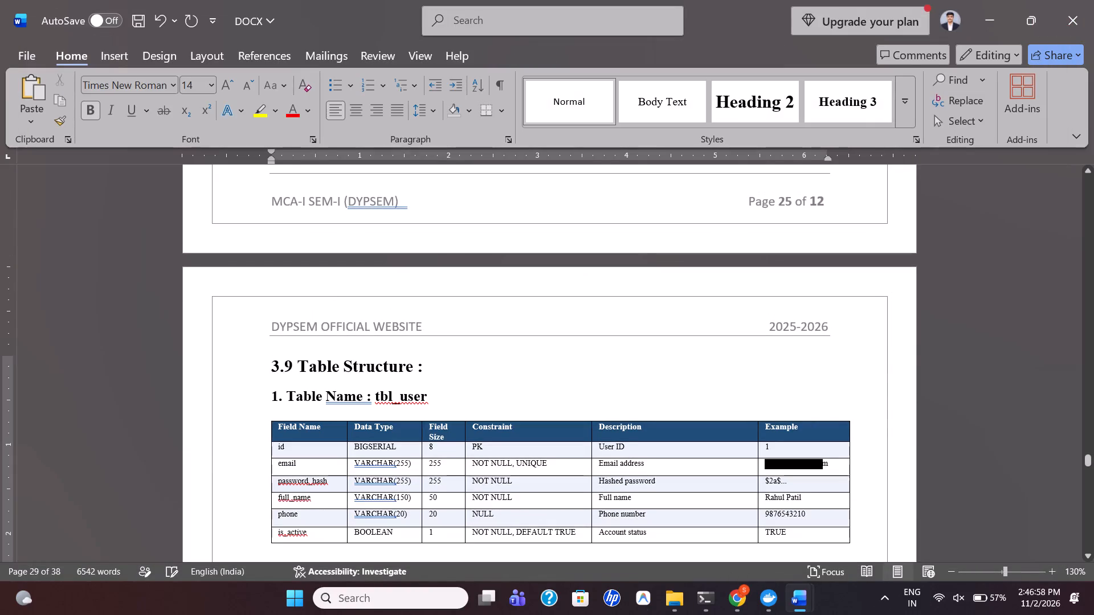
Review the diagram sections from the 3.7 site map back to the 3.1 Data Flow Diagram, checking headings and page layout.
scroll(329, 350, up, 18)
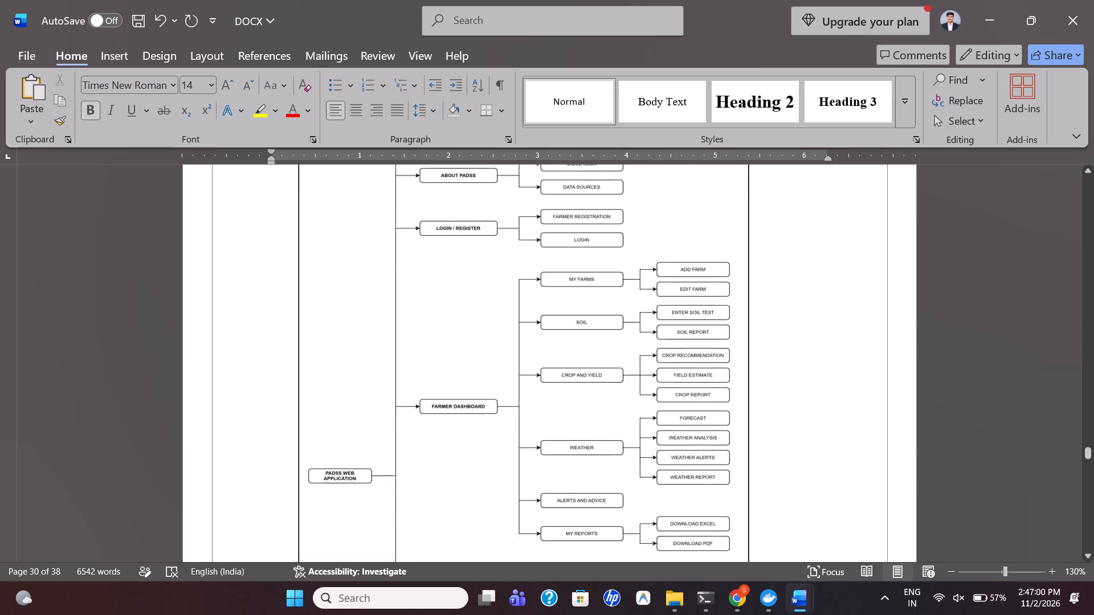
scroll(329, 350, up, 6)
scroll(329, 350, down, 12)
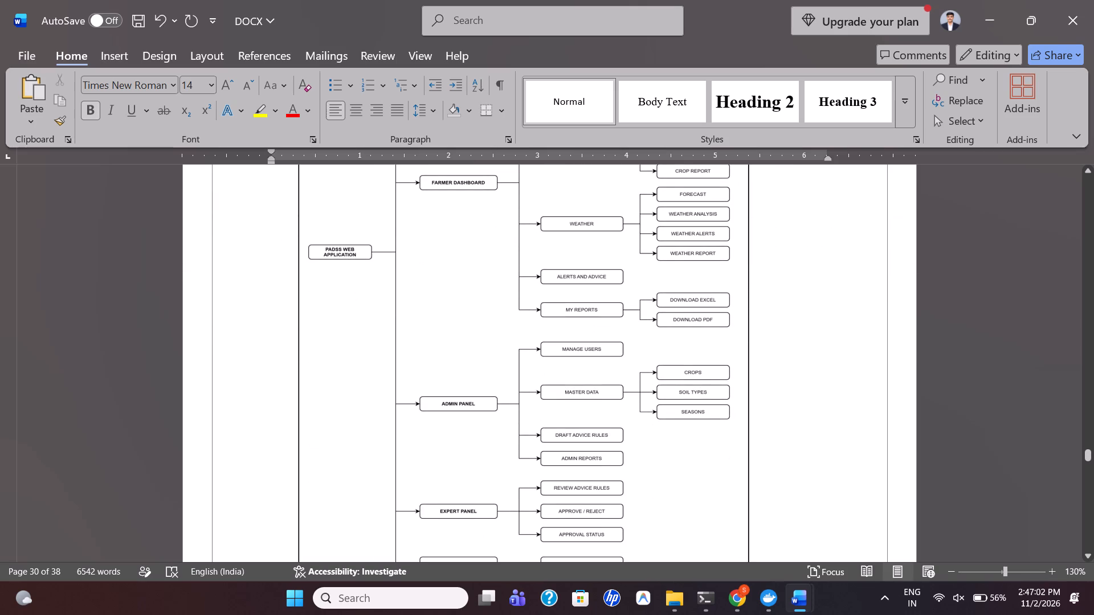
scroll(566, 278, up, 14)
scroll(572, 312, up, 17)
scroll(572, 312, up, 18)
scroll(572, 312, up, 7)
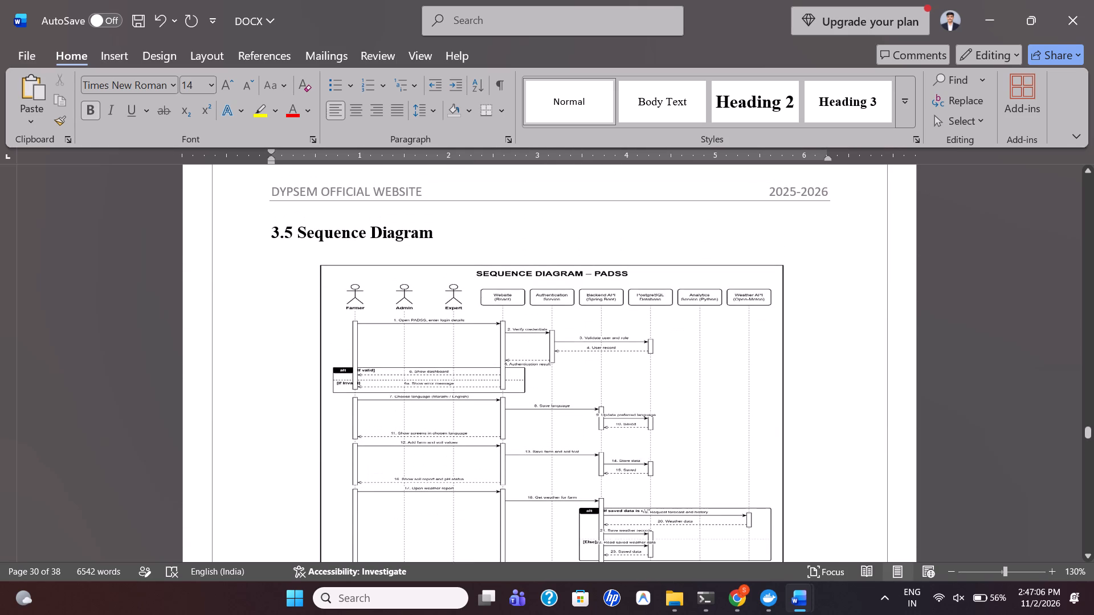
scroll(572, 312, up, 12)
scroll(572, 312, up, 10)
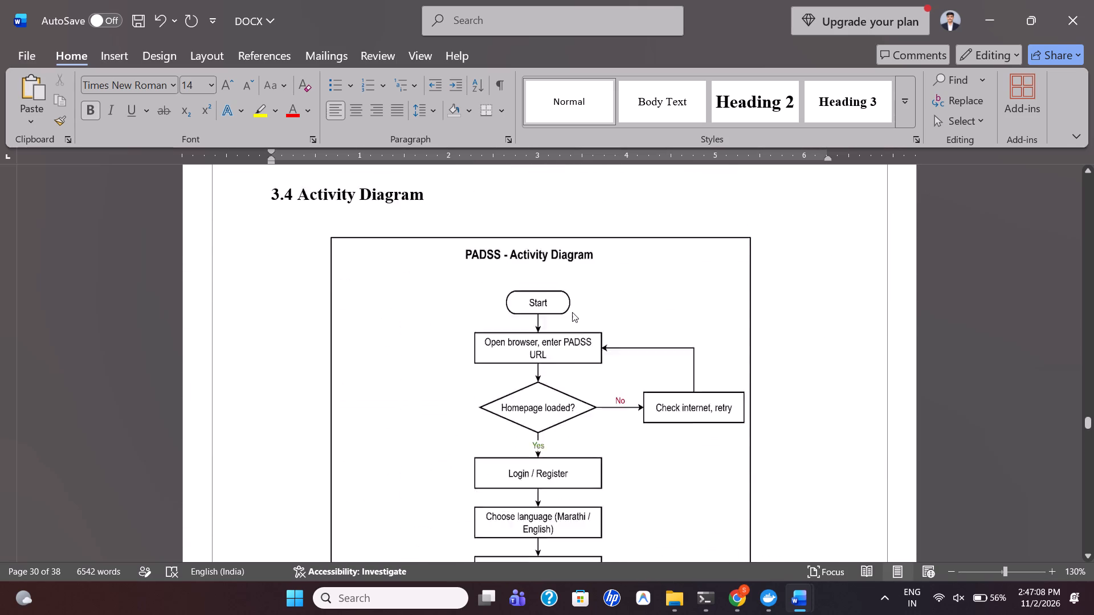
scroll(572, 312, up, 17)
scroll(572, 312, up, 13)
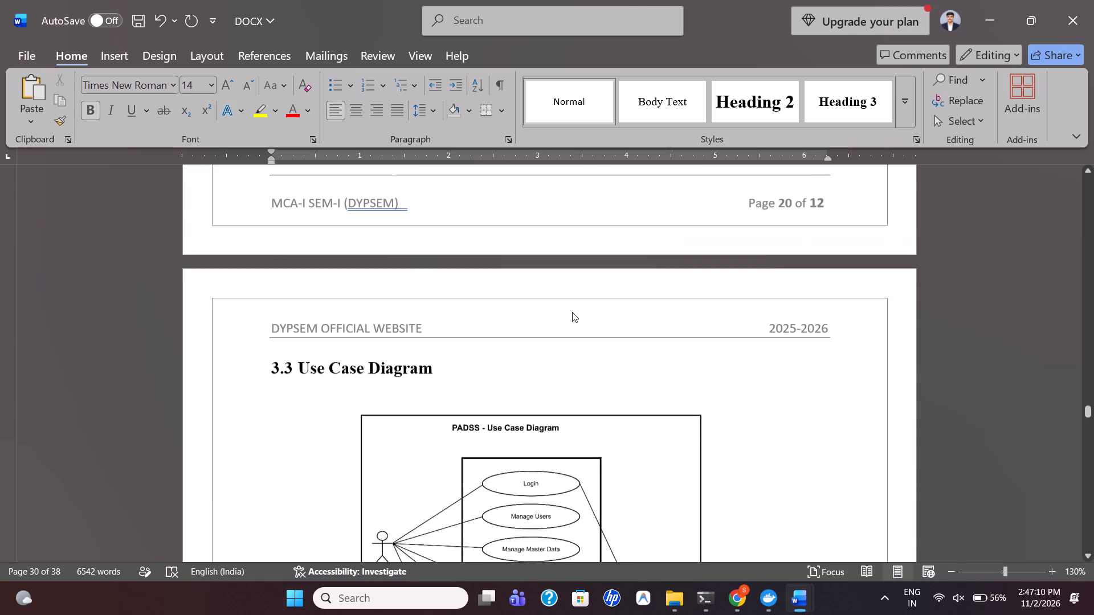
scroll(572, 312, up, 12)
scroll(572, 312, up, 16)
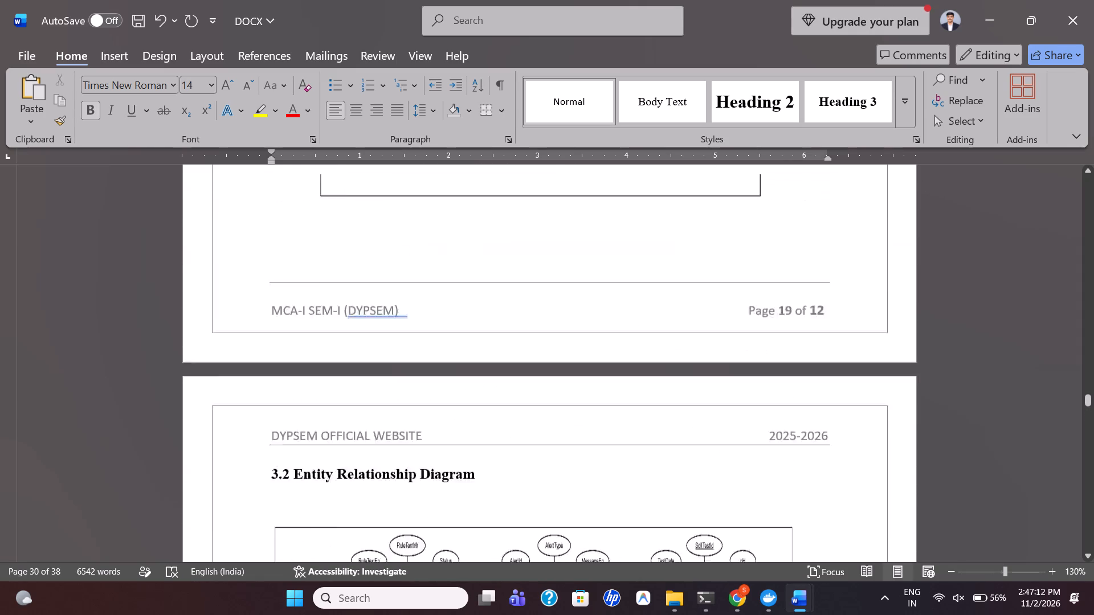
scroll(572, 312, up, 7)
scroll(572, 312, up, 20)
scroll(572, 312, up, 4)
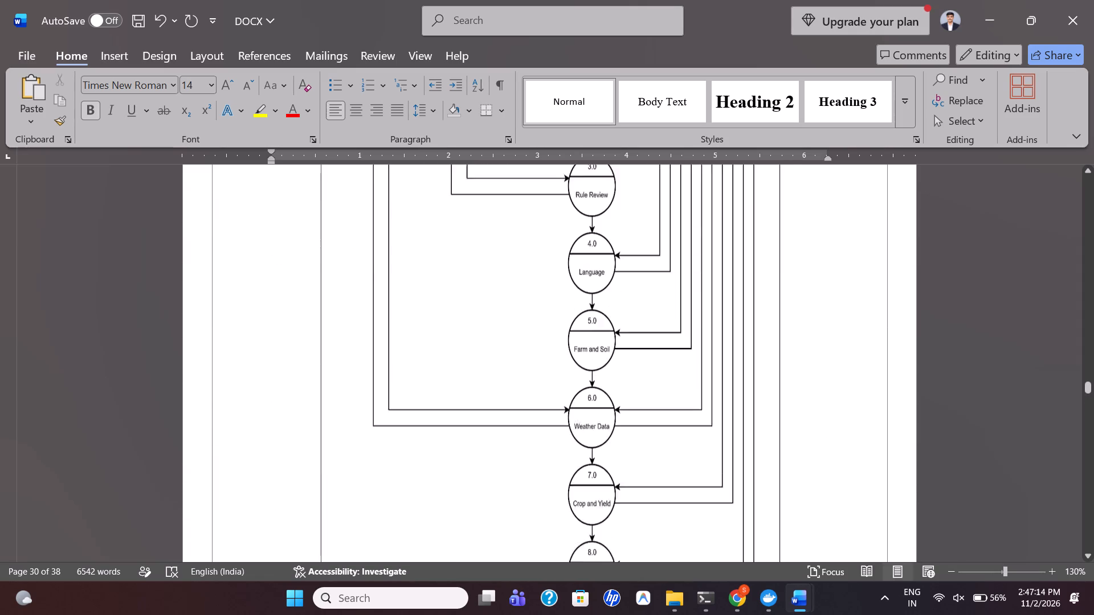
scroll(572, 312, up, 20)
scroll(572, 312, up, 3)
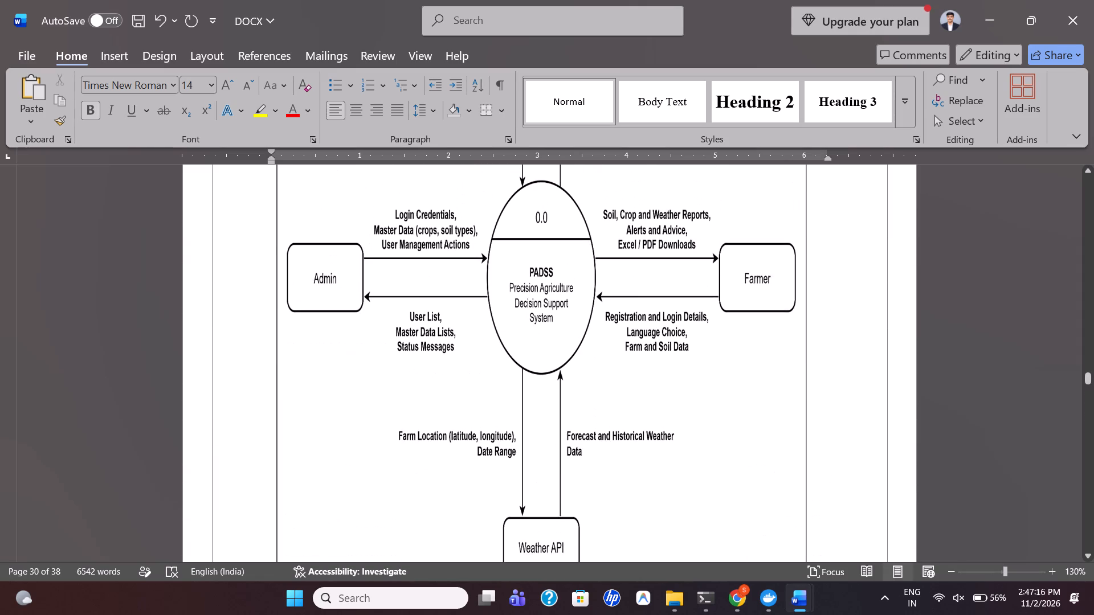
scroll(573, 312, up, 14)
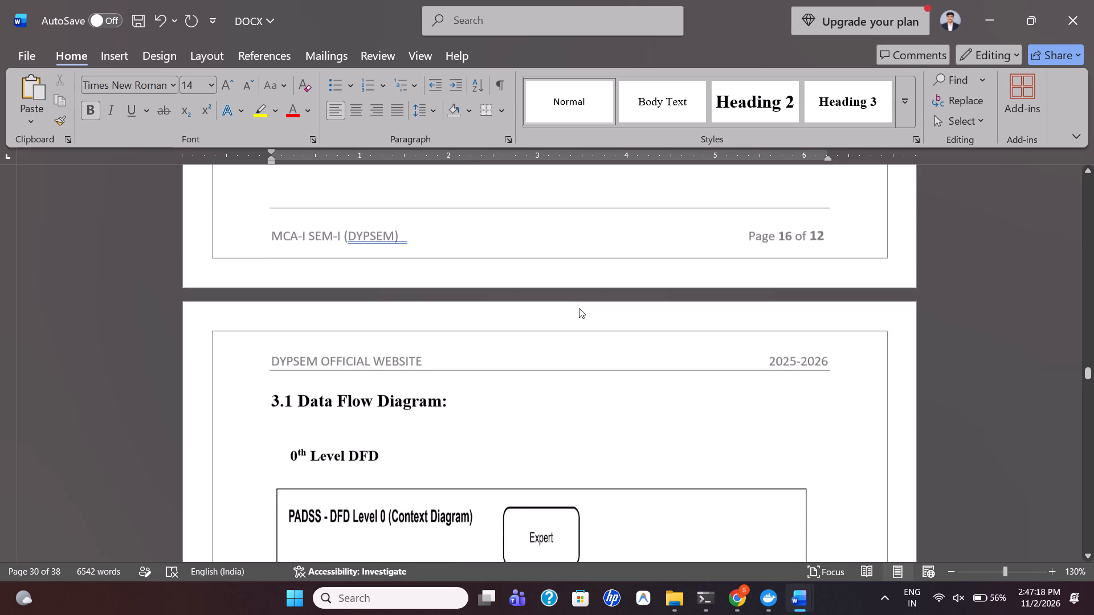
scroll(579, 308, up, 16)
scroll(579, 307, down, 14)
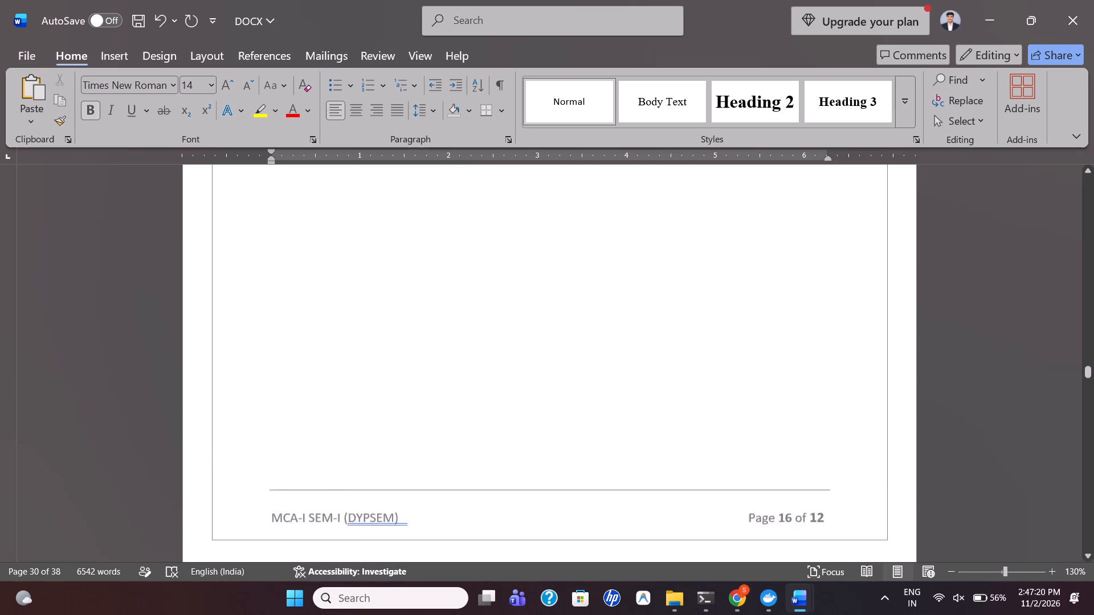
scroll(579, 309, down, 7)
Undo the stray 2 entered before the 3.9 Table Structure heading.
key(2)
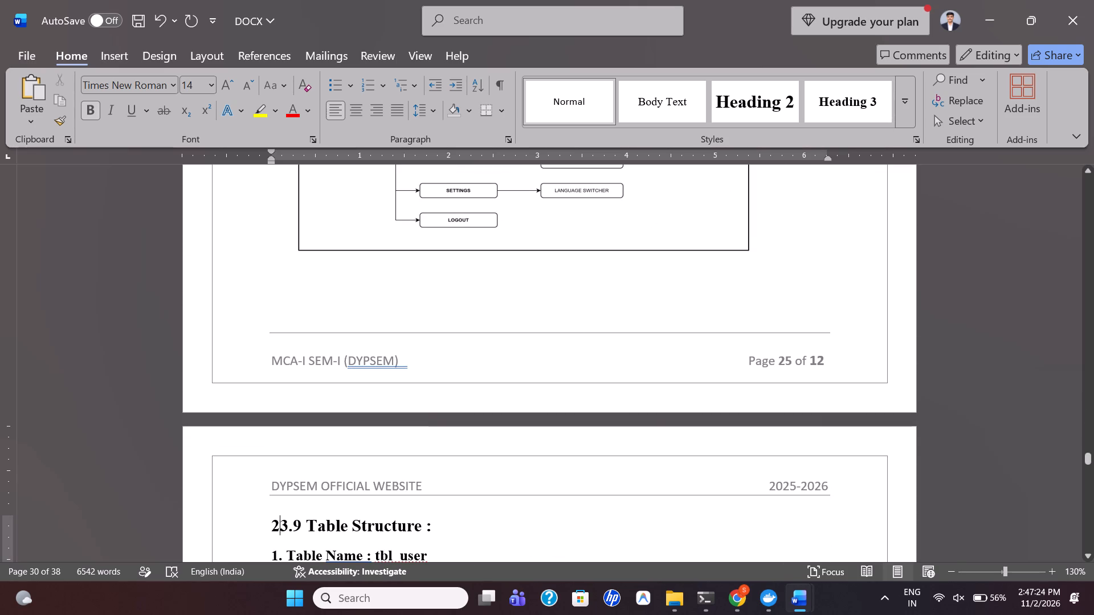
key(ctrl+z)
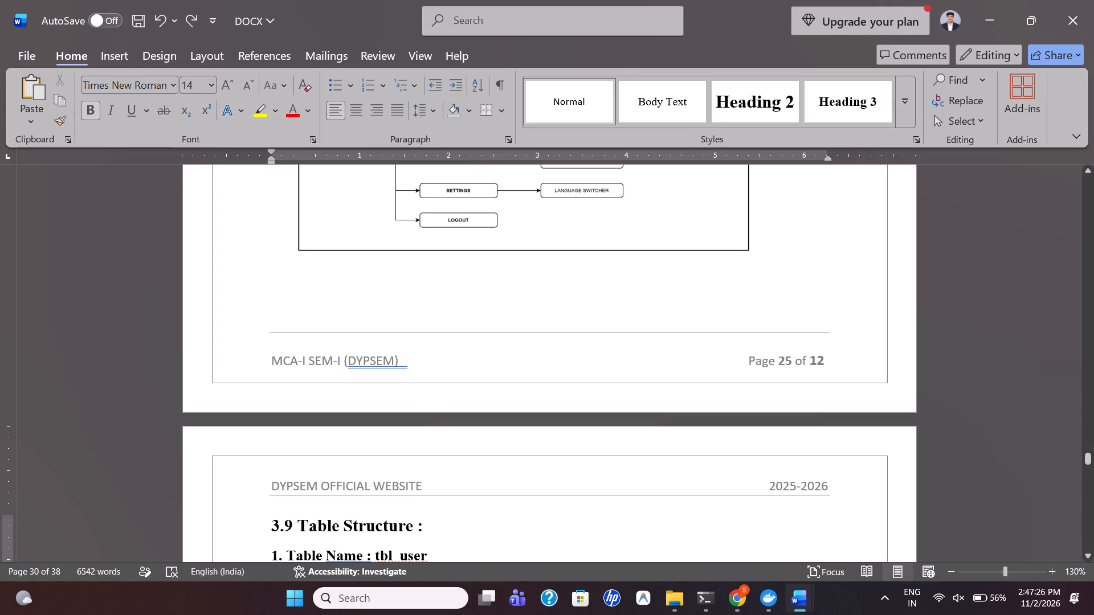
Review the layout of the table definitions in section 3.9 through to the start of the 4.Testing section.
scroll(573, 298, down, 19)
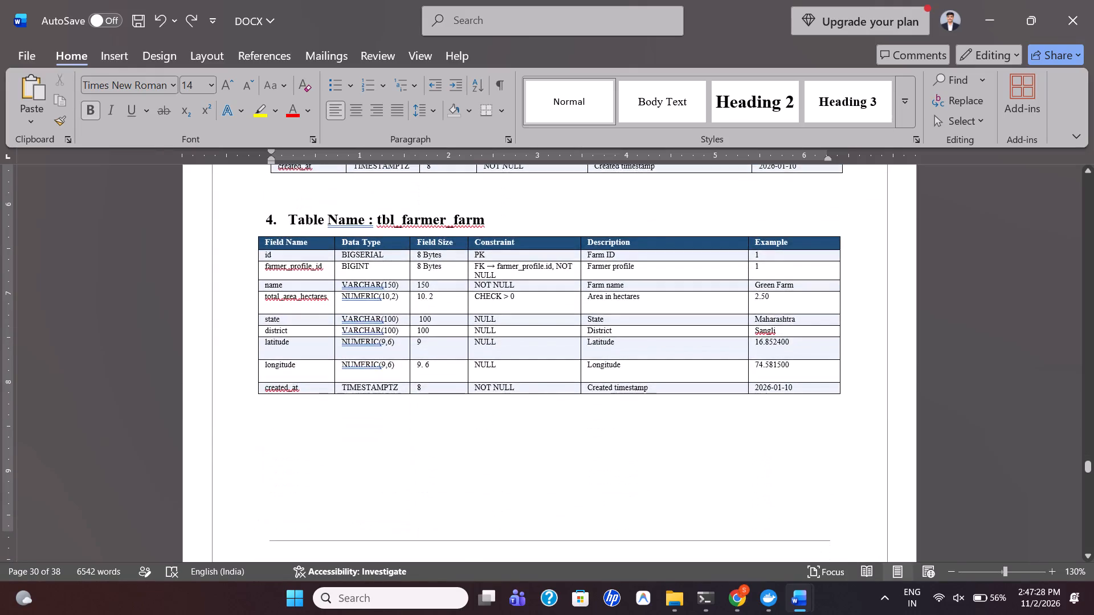
scroll(574, 297, down, 11)
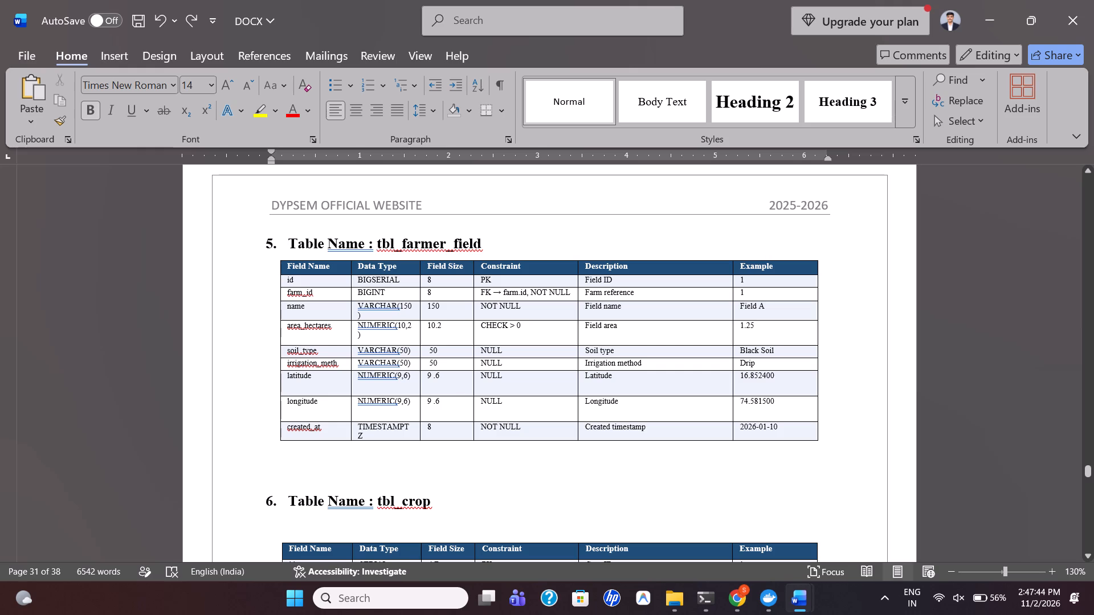
scroll(577, 304, down, 12)
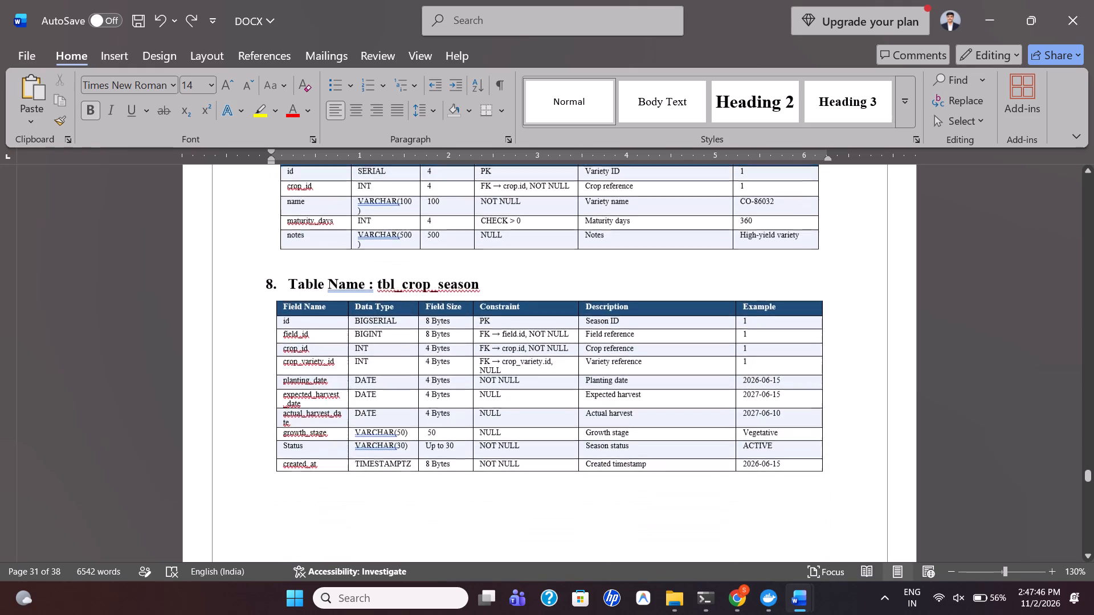
scroll(577, 304, down, 5)
click(577, 304)
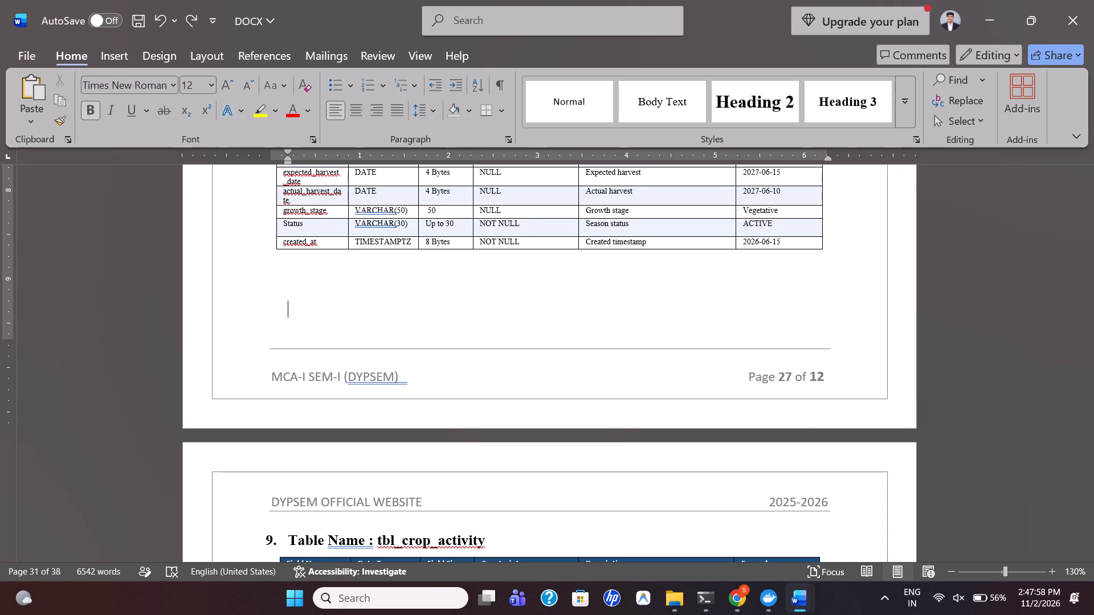
scroll(577, 304, down, 5)
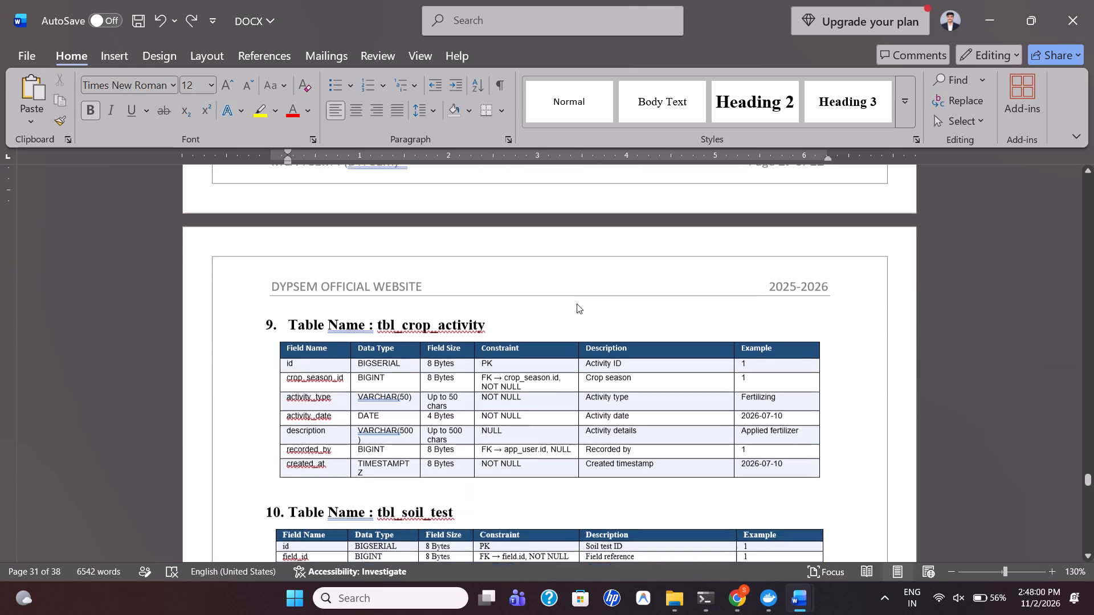
scroll(577, 304, down, 11)
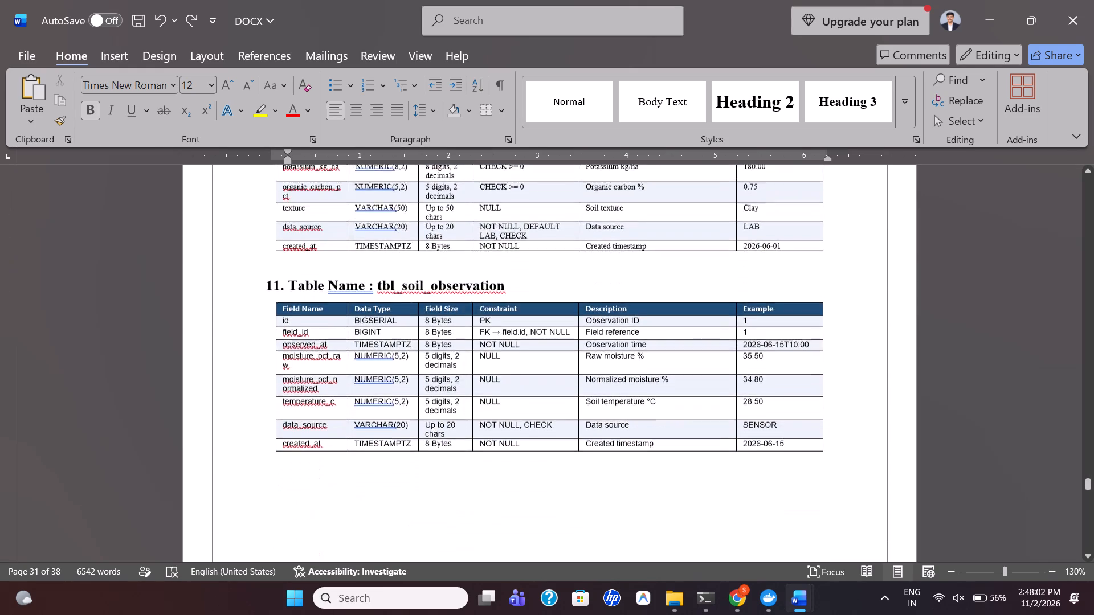
scroll(566, 307, down, 19)
scroll(562, 315, down, 14)
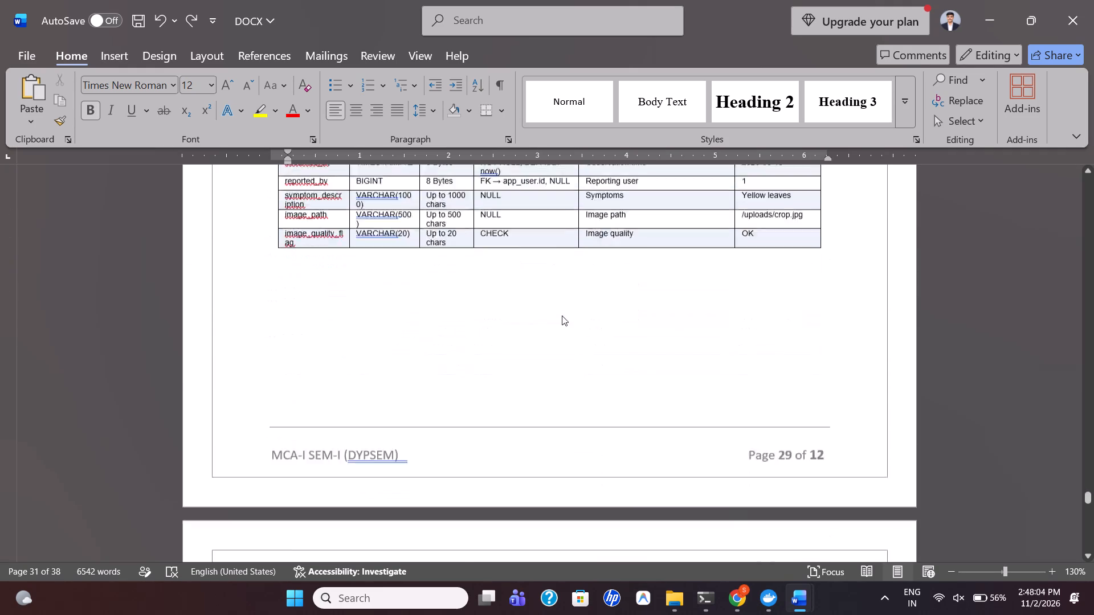
scroll(562, 315, down, 19)
scroll(562, 315, down, 4)
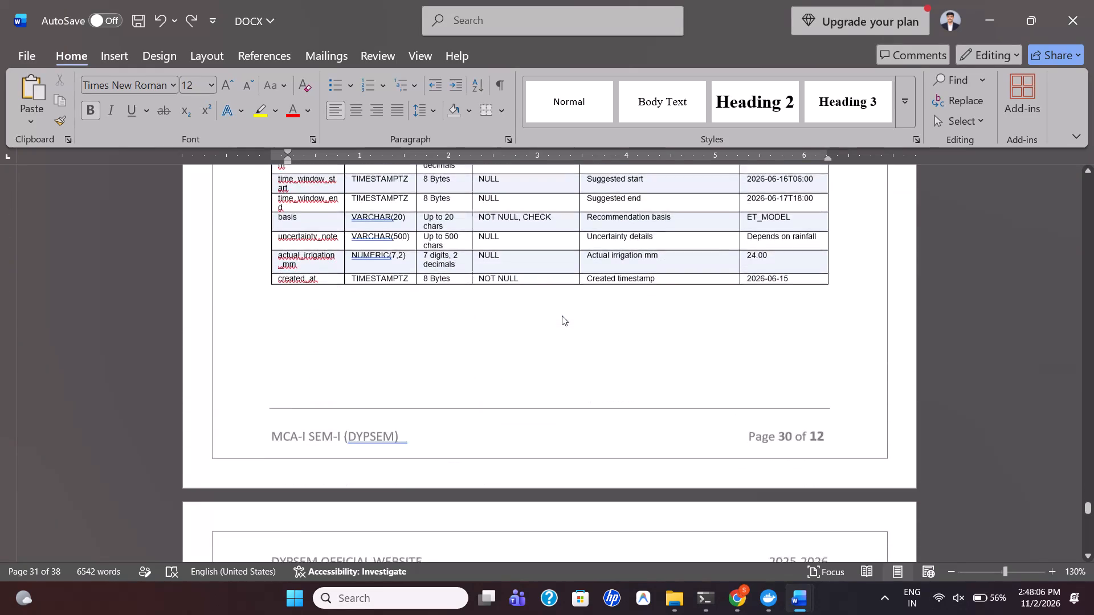
scroll(562, 315, down, 20)
scroll(562, 315, down, 5)
Insert a blank line above the 4.Testing heading to push it onto the next page with its text.
scroll(562, 315, up, 2)
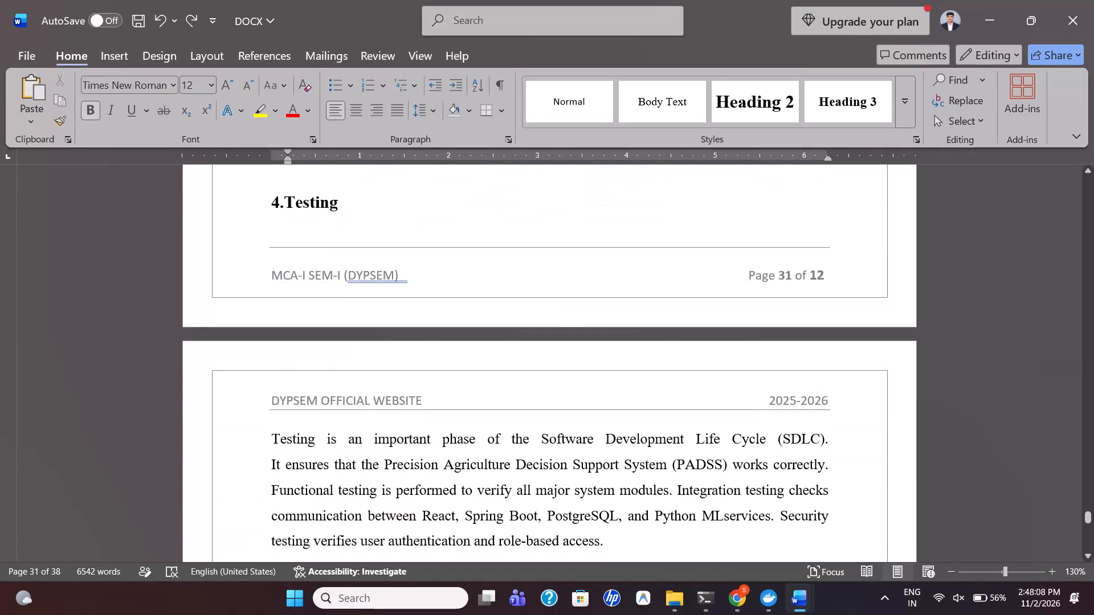
scroll(562, 315, up, 2)
click(381, 318)
key(Return)
scroll(397, 318, down, 6)
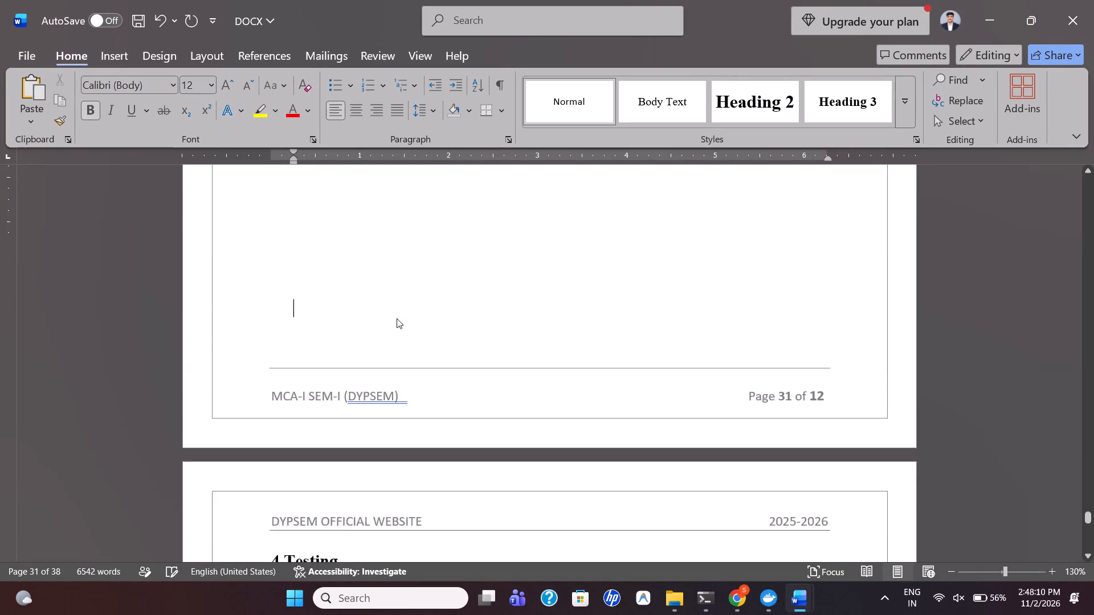
Review the 4.Testing section from its heading through 4.2 Test Case to the Test Case No : 2 entry.
scroll(398, 318, down, 5)
scroll(398, 318, down, 20)
scroll(398, 318, down, 3)
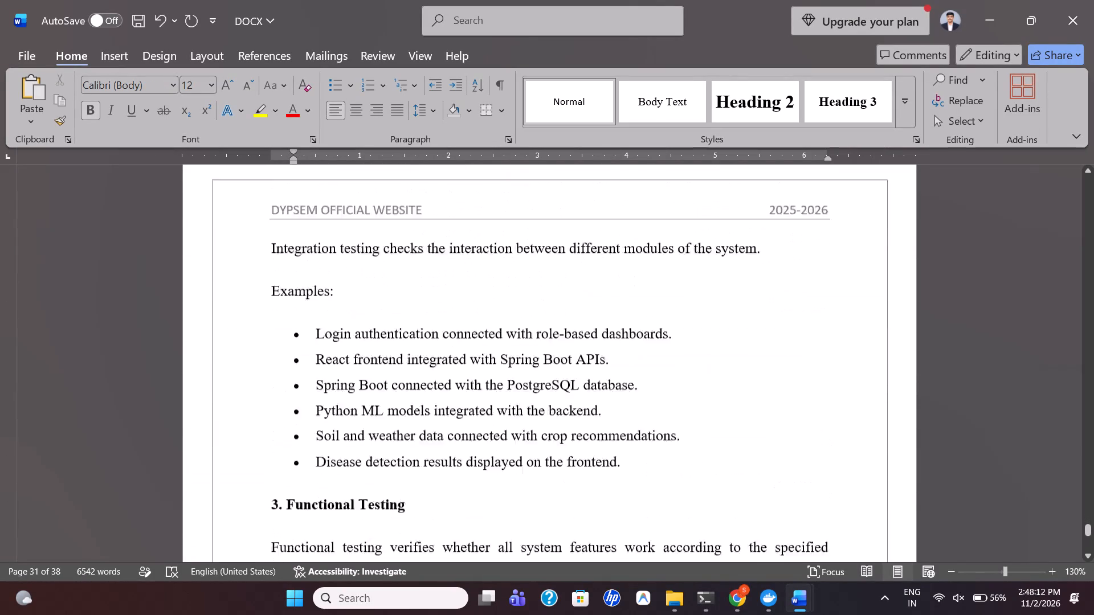
scroll(398, 318, down, 15)
scroll(398, 318, down, 11)
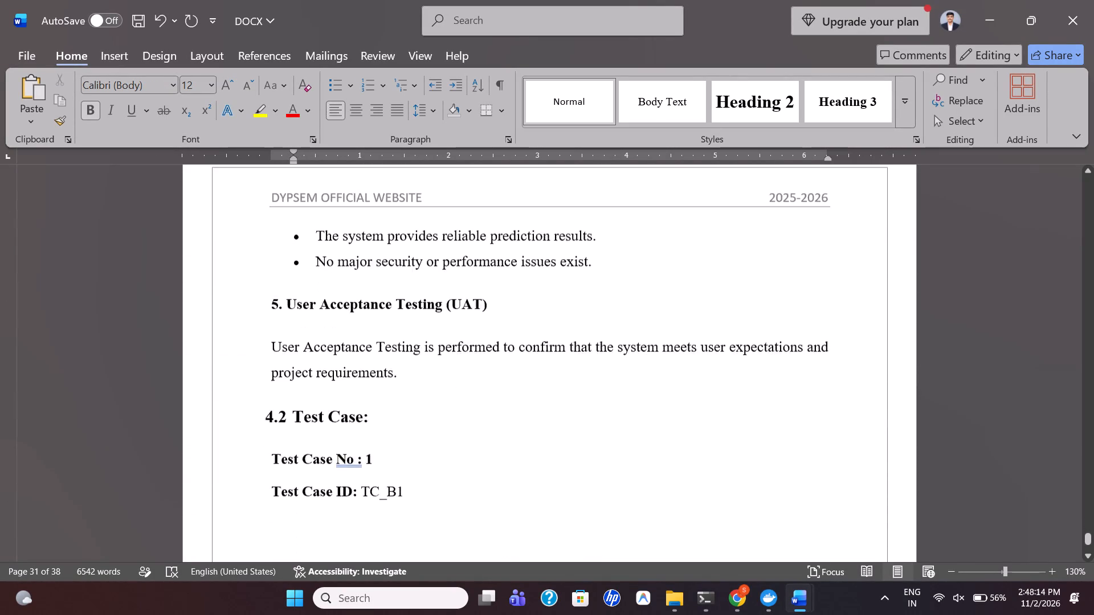
scroll(398, 318, down, 6)
scroll(398, 318, up, 6)
scroll(398, 318, down, 13)
scroll(398, 318, up, 4)
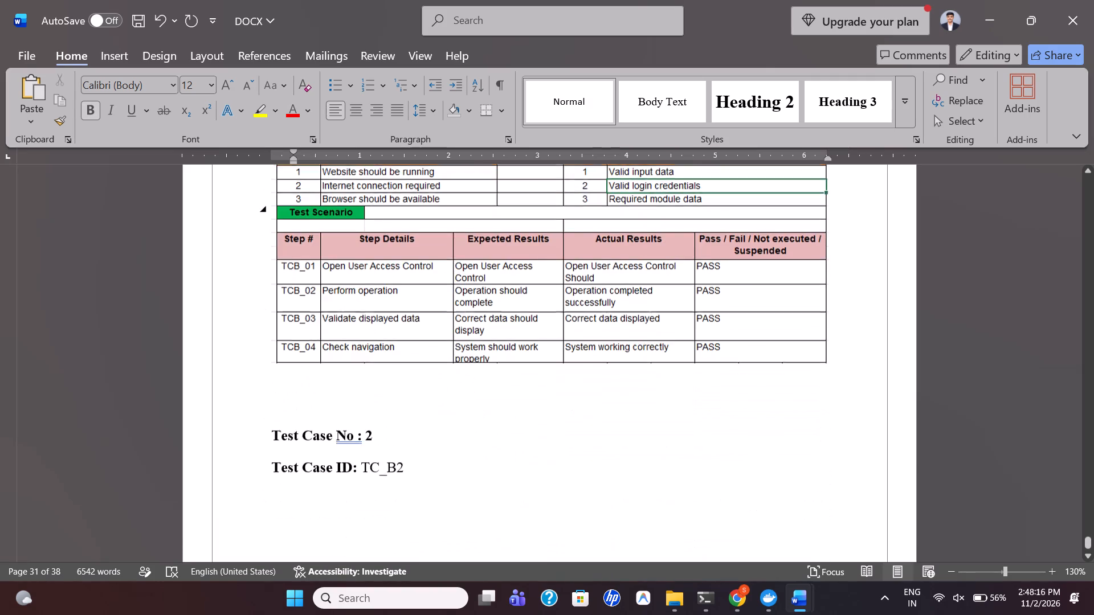
Copy the TC_B1 test case table image under Test Case No : 1, and check the Test Case No : 2 entry below it.
scroll(398, 318, up, 2)
click(411, 325)
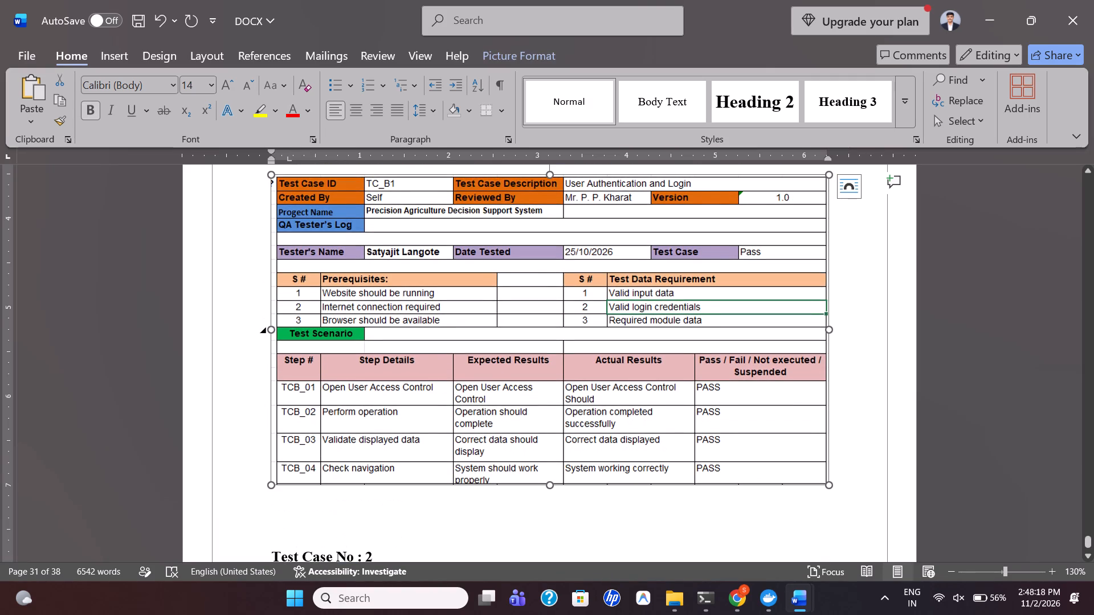
key(ctrl+c)
scroll(427, 333, down, 3)
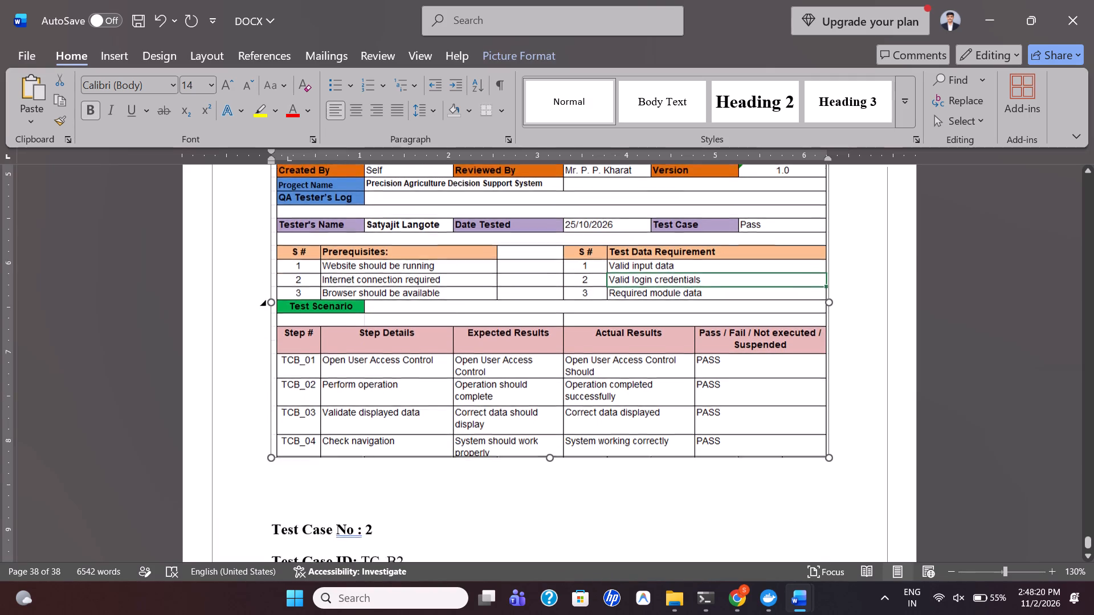